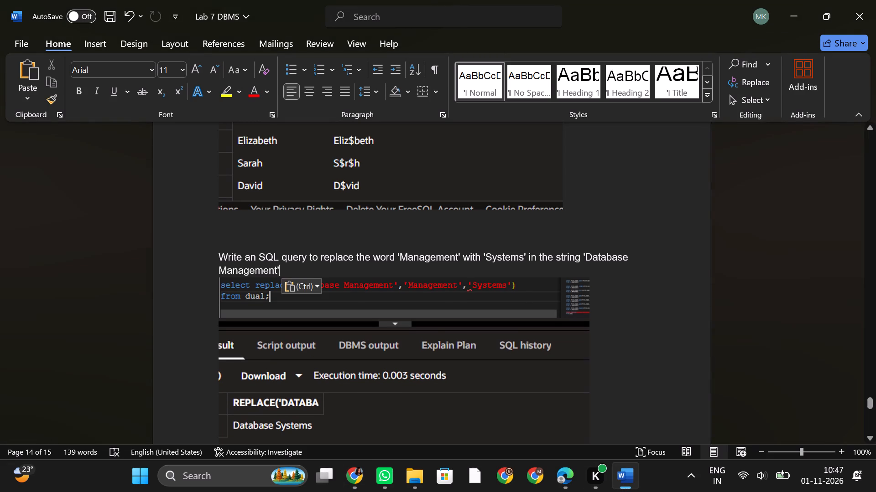
Check the neighbouring query screenshots in the Word document against ChatGPT's question list to find the one still lacking a question.
{"action": "scroll", "coordinate": [307, 272], "scroll_direction": "down", "scroll_amount": 1}
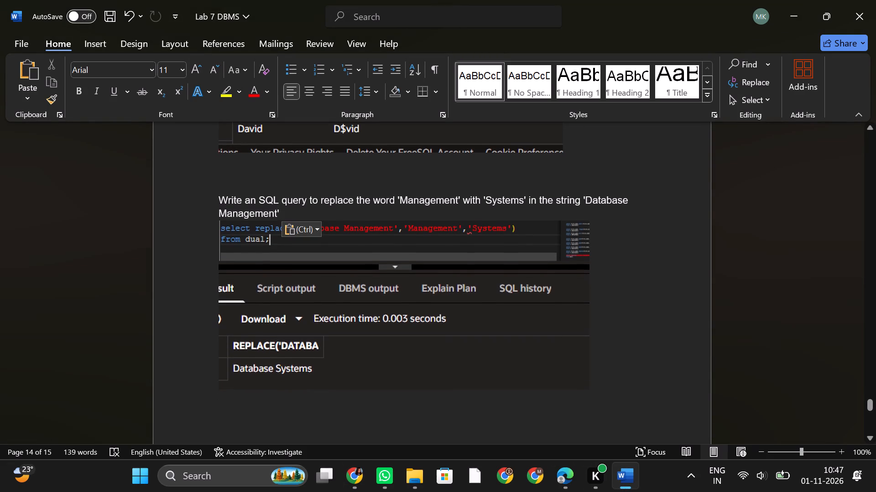
{"action": "left_click", "coordinate": [633, 276]}
{"action": "left_click", "coordinate": [658, 285]}
{"action": "scroll", "coordinate": [516, 271], "scroll_direction": "up", "scroll_amount": 1}
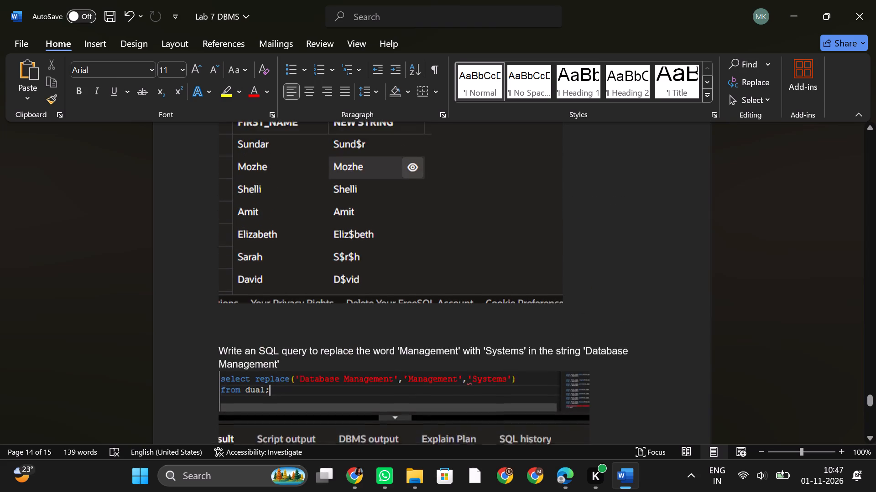
{"action": "scroll", "coordinate": [516, 271], "scroll_direction": "up", "scroll_amount": 1}
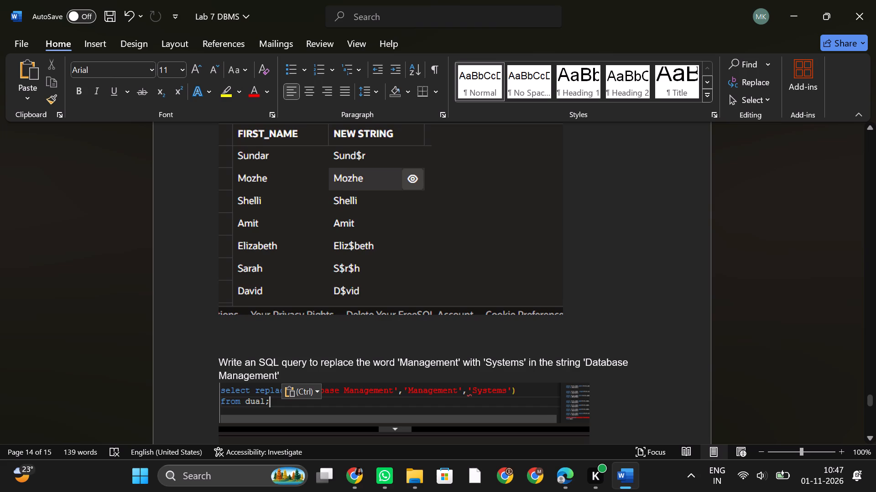
{"action": "scroll", "coordinate": [283, 372], "scroll_direction": "down", "scroll_amount": 3}
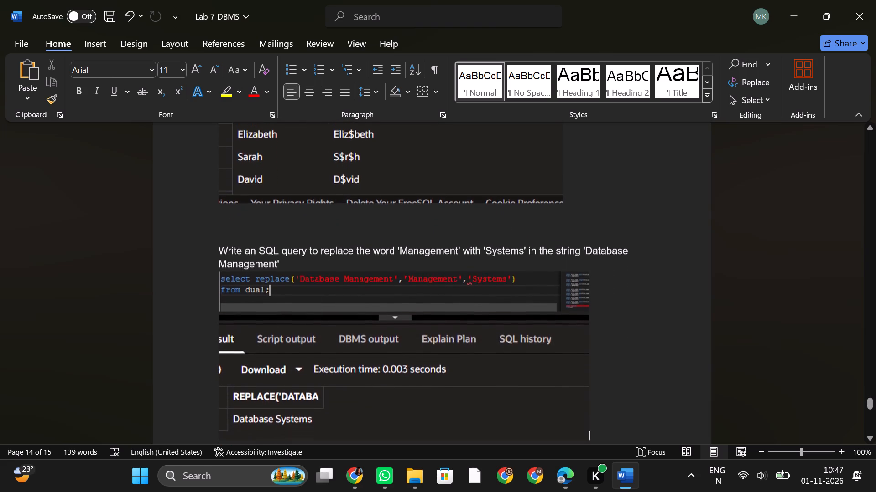
{"action": "scroll", "coordinate": [283, 372], "scroll_direction": "down", "scroll_amount": 2}
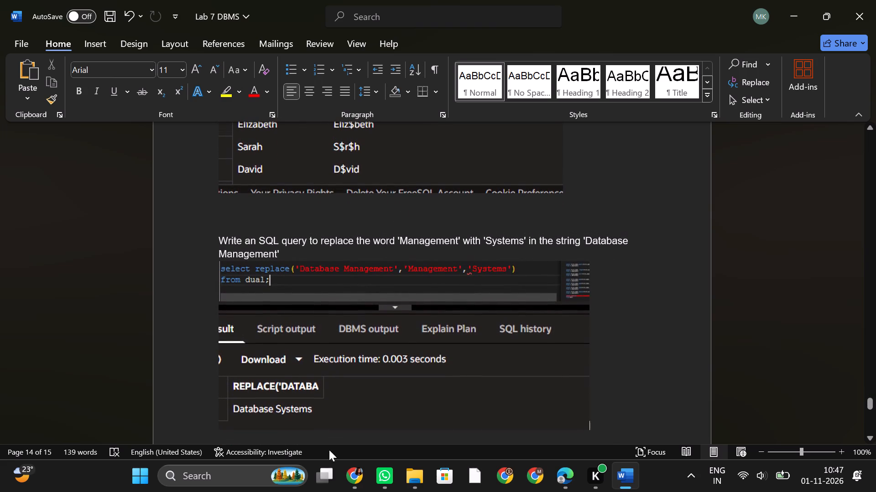
{"action": "left_click", "coordinate": [346, 483]}
{"action": "scroll", "coordinate": [509, 332], "scroll_direction": "up", "scroll_amount": 1}
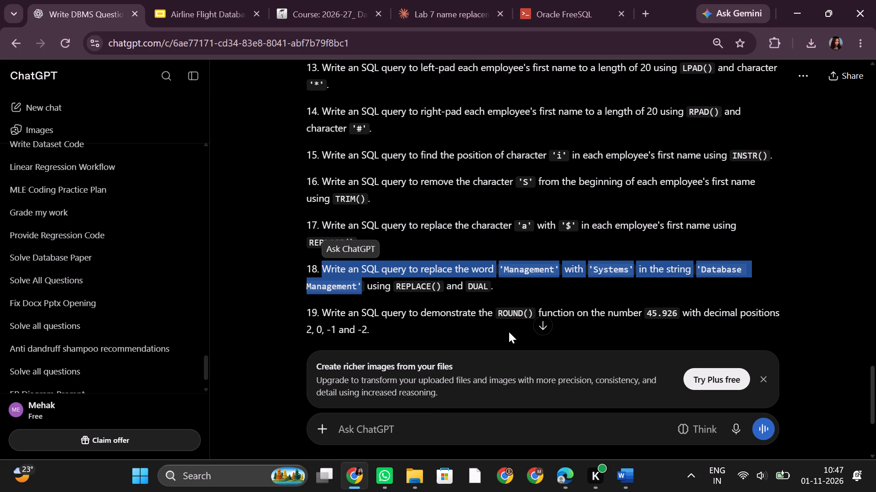
{"action": "left_click", "coordinate": [625, 471]}
{"action": "scroll", "coordinate": [514, 318], "scroll_direction": "up", "scroll_amount": 1}
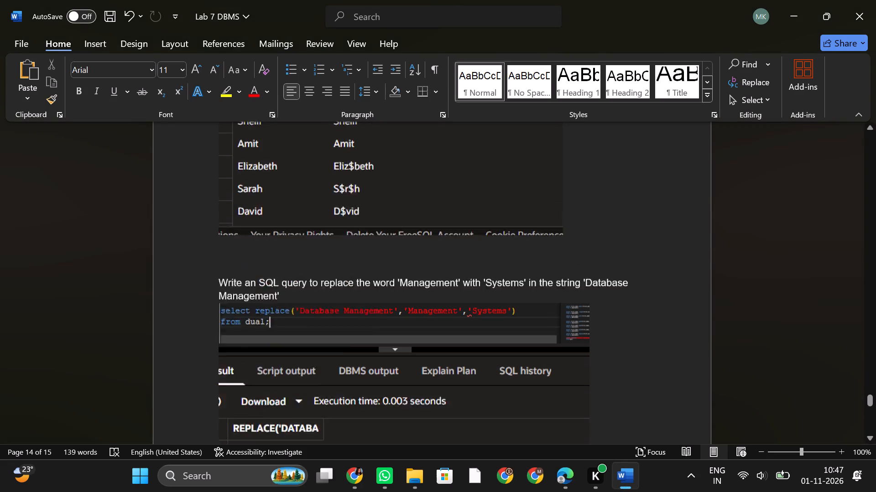
{"action": "scroll", "coordinate": [514, 318], "scroll_direction": "up", "scroll_amount": 1}
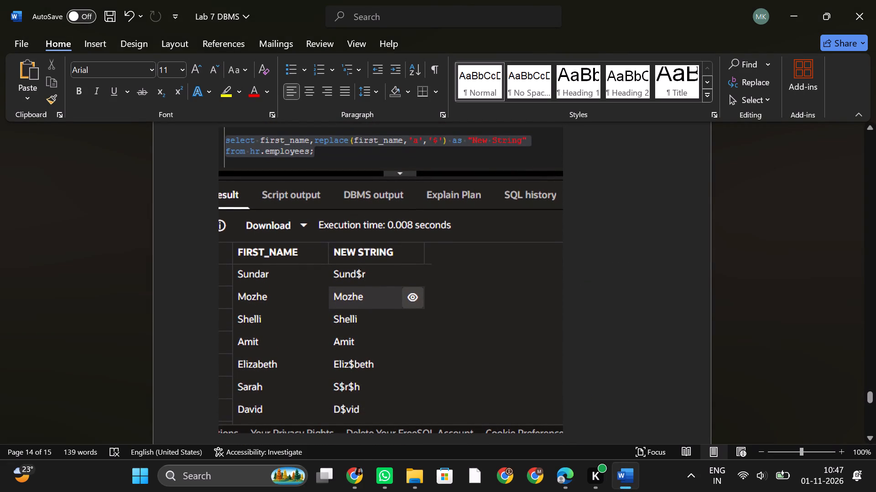
Copy question 17 through "employee's first name" in ChatGPT and select the replace(first_name,'a','$') query screenshot in the Word document.
{"action": "left_click", "coordinate": [351, 479]}
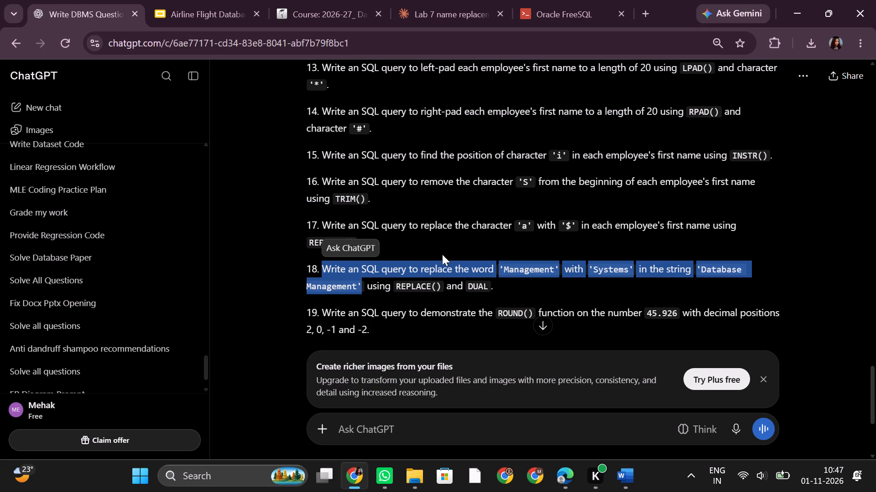
{"action": "left_click", "coordinate": [461, 244]}
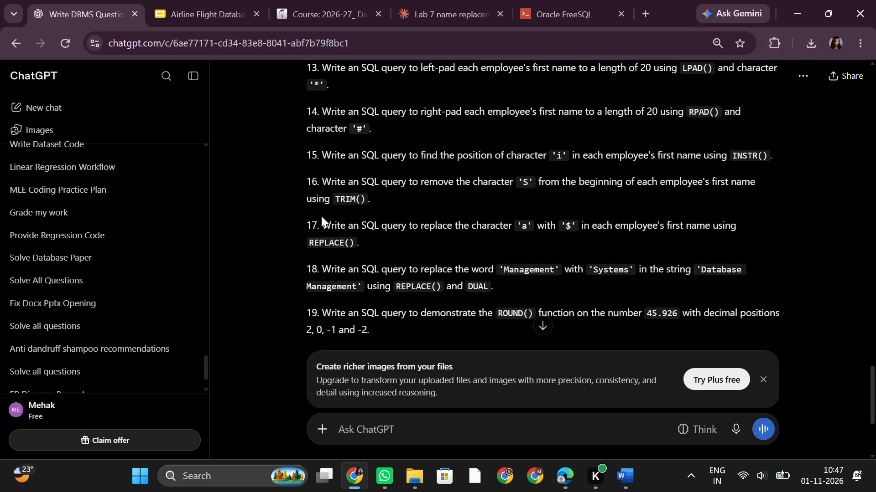
{"action": "left_click_drag", "start_coordinate": [321, 217], "coordinate": [686, 229]}
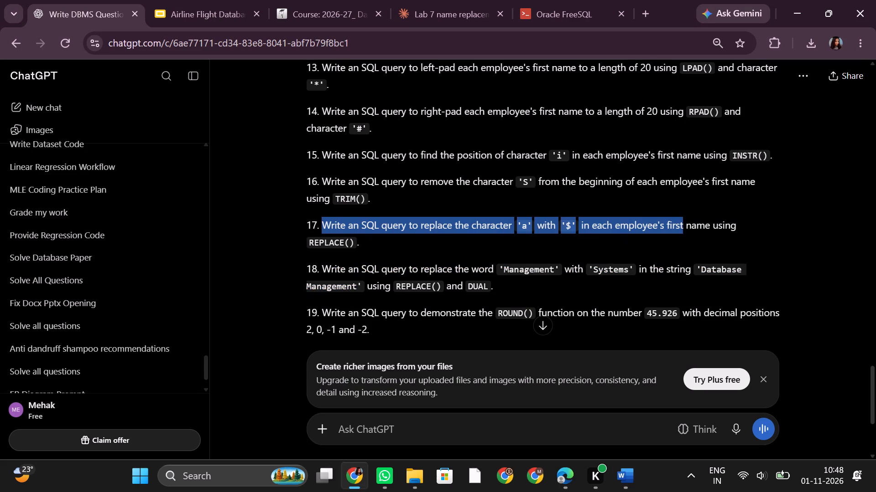
{"action": "left_click_drag", "start_coordinate": [686, 229], "coordinate": [710, 231]}
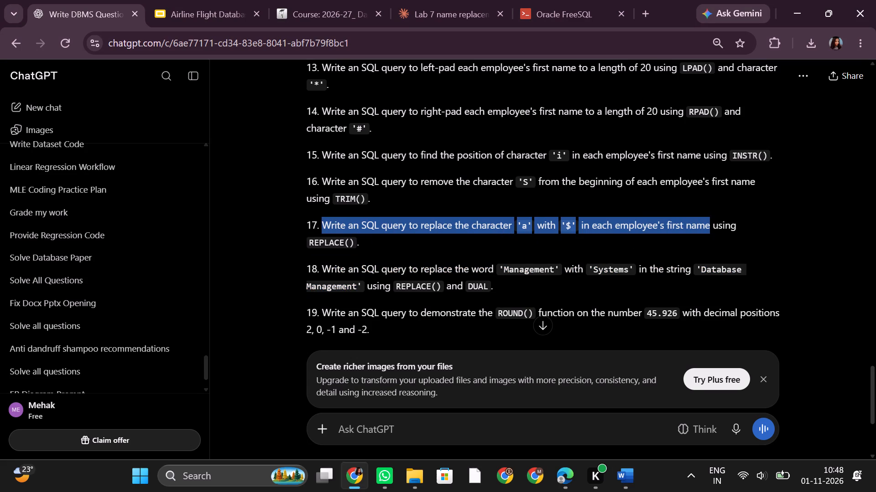
{"action": "left_click_drag", "start_coordinate": [710, 231], "coordinate": [710, 230]}
{"action": "key", "text": "ctrl+c"}
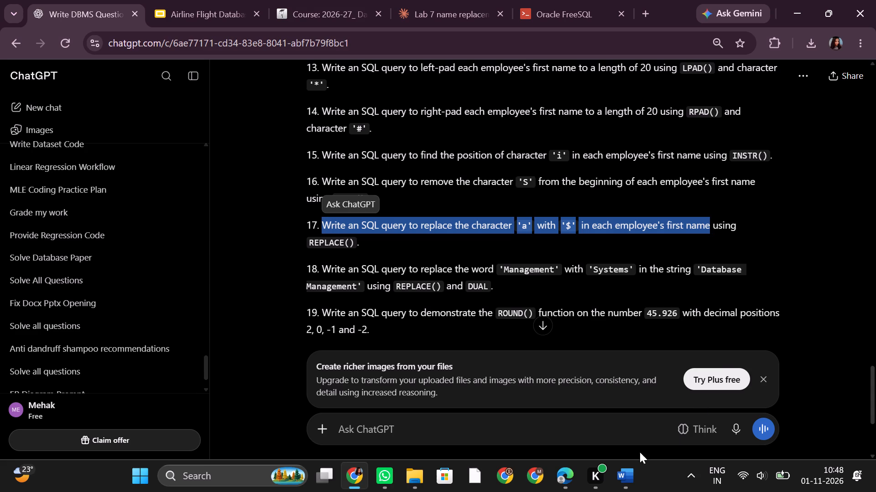
{"action": "left_click", "coordinate": [627, 472]}
{"action": "scroll", "coordinate": [282, 213], "scroll_direction": "up", "scroll_amount": 1}
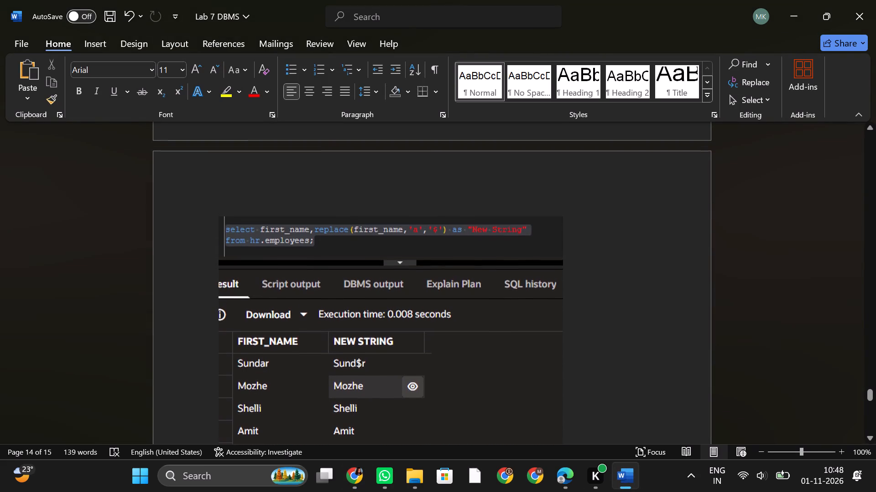
{"action": "left_click", "coordinate": [243, 207]}
{"action": "left_click", "coordinate": [229, 193]}
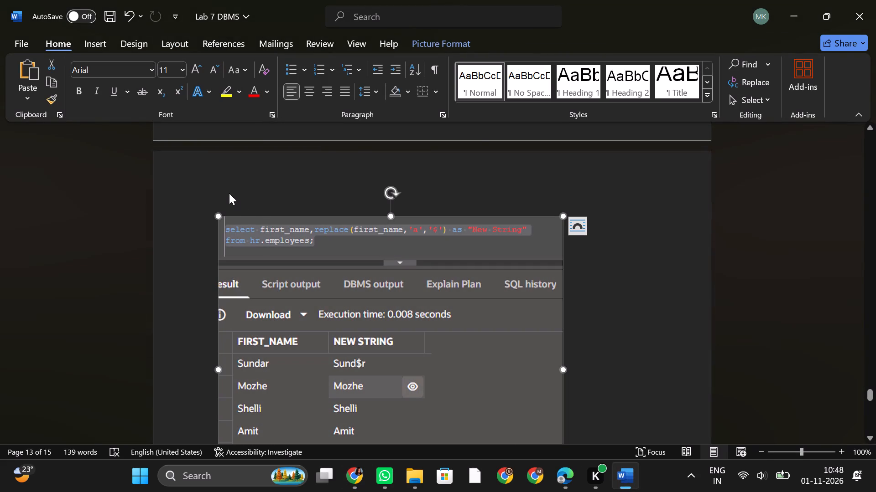
Delete four blank lines above the "Rounding off." caption.
{"action": "scroll", "coordinate": [255, 204], "scroll_direction": "up", "scroll_amount": 2}
{"action": "scroll", "coordinate": [248, 307], "scroll_direction": "down", "scroll_amount": 1}
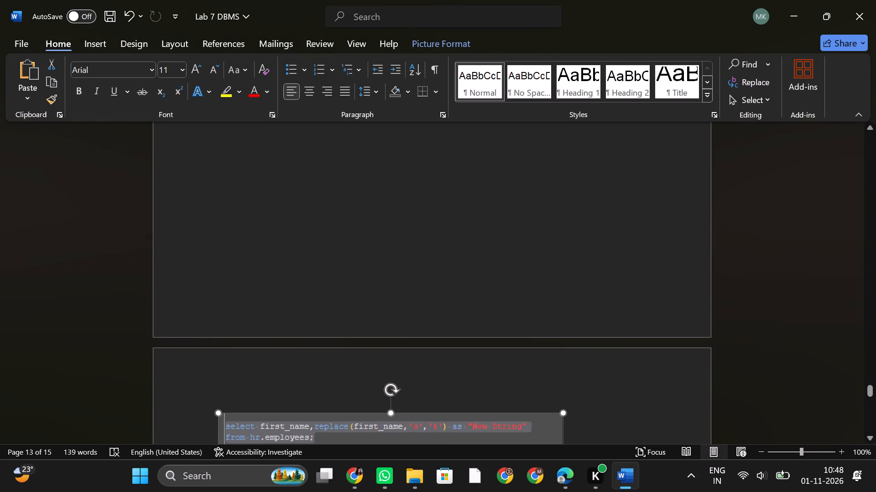
{"action": "scroll", "coordinate": [248, 307], "scroll_direction": "down", "scroll_amount": 3}
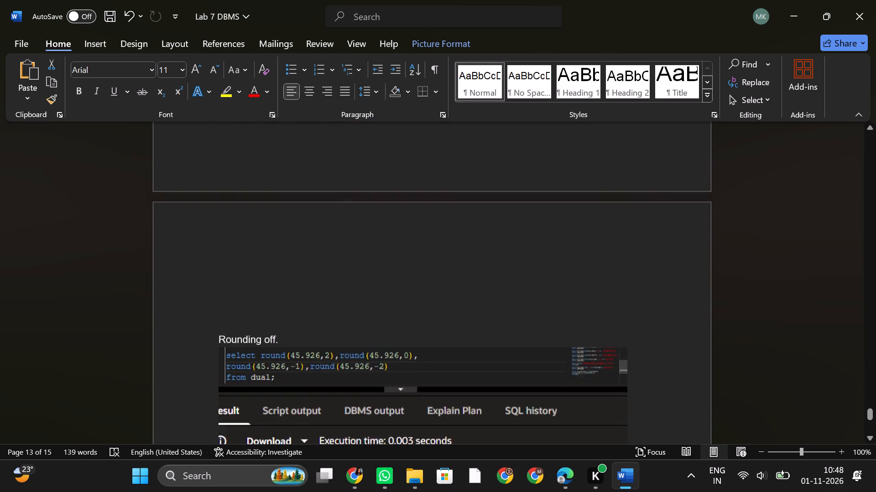
{"action": "scroll", "coordinate": [248, 307], "scroll_direction": "down", "scroll_amount": 1}
{"action": "scroll", "coordinate": [248, 307], "scroll_direction": "up", "scroll_amount": 1}
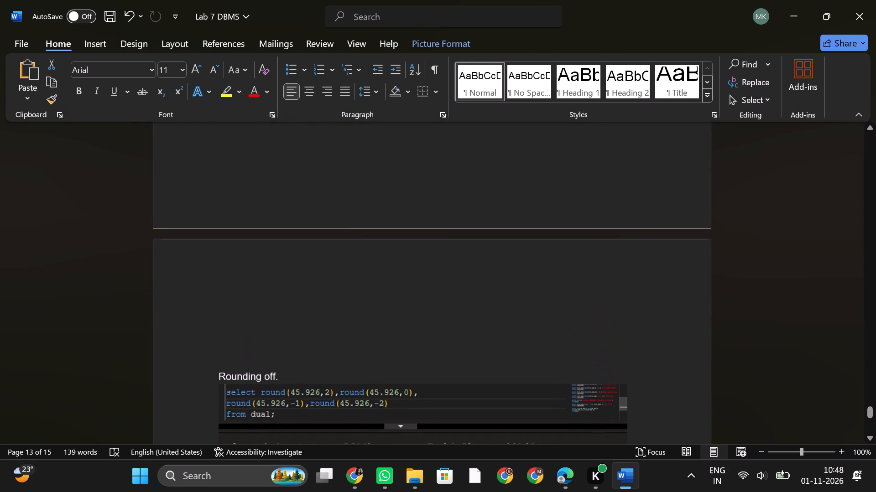
{"action": "left_click", "coordinate": [233, 345]}
{"action": "key", "text": "BackSpace"}
{"action": "key", "text": "BackSpace"}
{"action": "key", "text": "BackSpace"}
{"action": "key", "text": "BackSpace"}
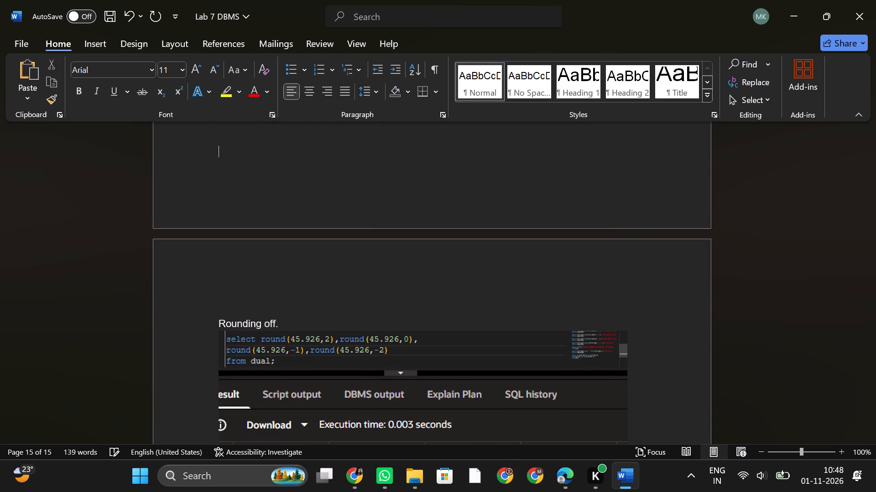
Insert a few blank lines before and after the replace(first_name,'a','$') query screenshot in the Word document.
{"action": "scroll", "coordinate": [233, 345], "scroll_direction": "up", "scroll_amount": 5}
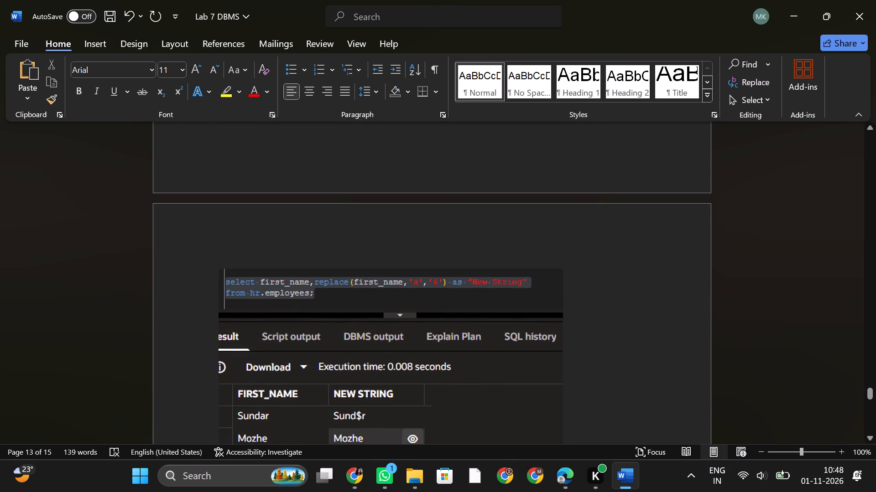
{"action": "left_click", "coordinate": [214, 292]}
{"action": "scroll", "coordinate": [214, 292], "scroll_direction": "down", "scroll_amount": 1}
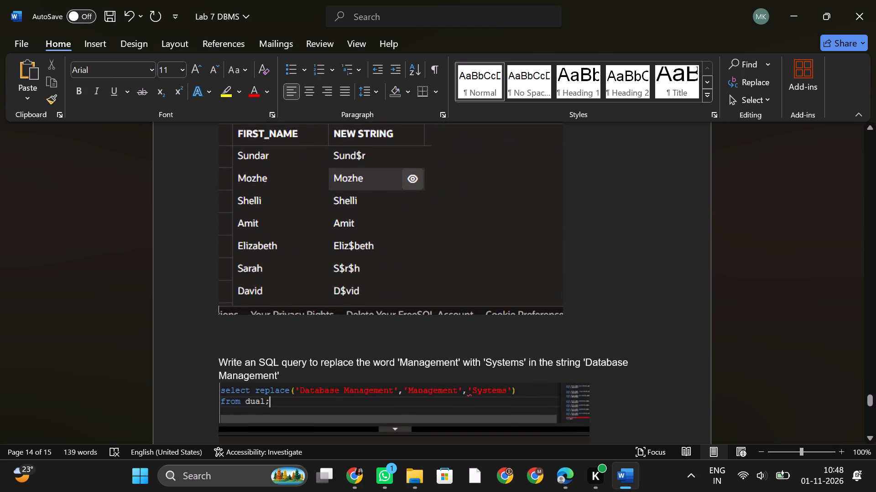
{"action": "key", "text": "Return"}
{"action": "scroll", "coordinate": [214, 292], "scroll_direction": "up", "scroll_amount": 1}
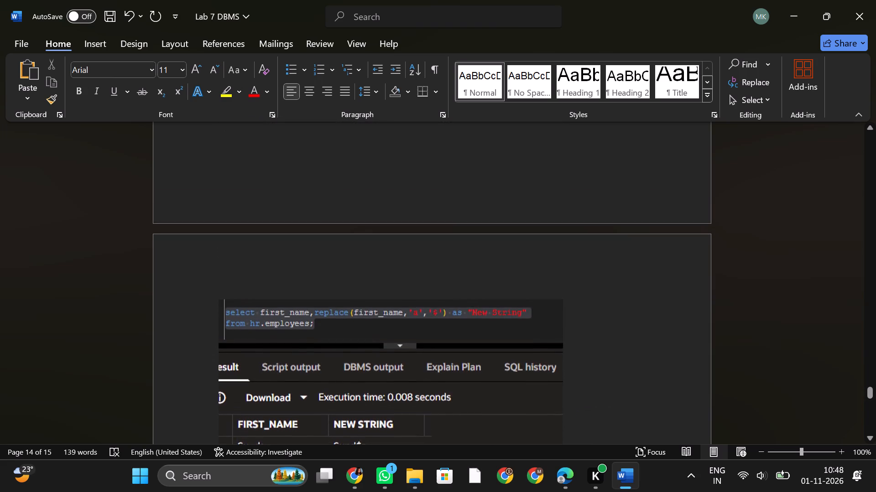
{"action": "left_click", "coordinate": [247, 283]}
{"action": "left_click", "coordinate": [229, 285]}
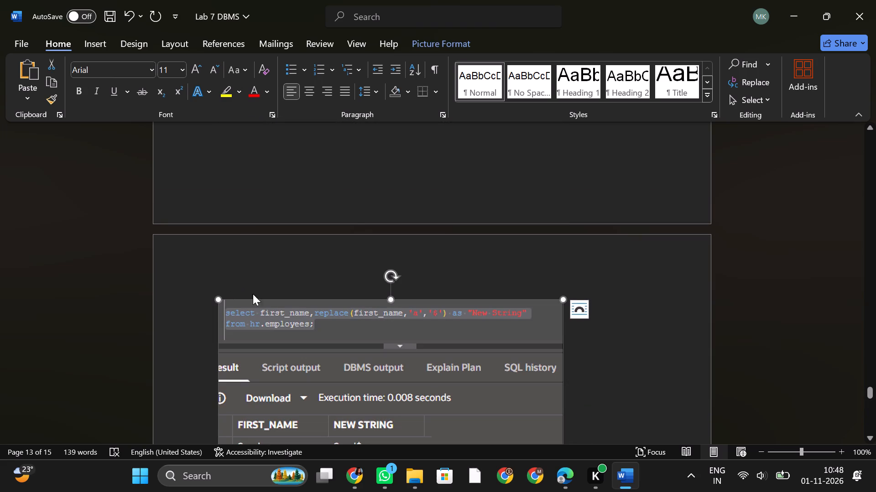
{"action": "scroll", "coordinate": [212, 351], "scroll_direction": "down", "scroll_amount": 2}
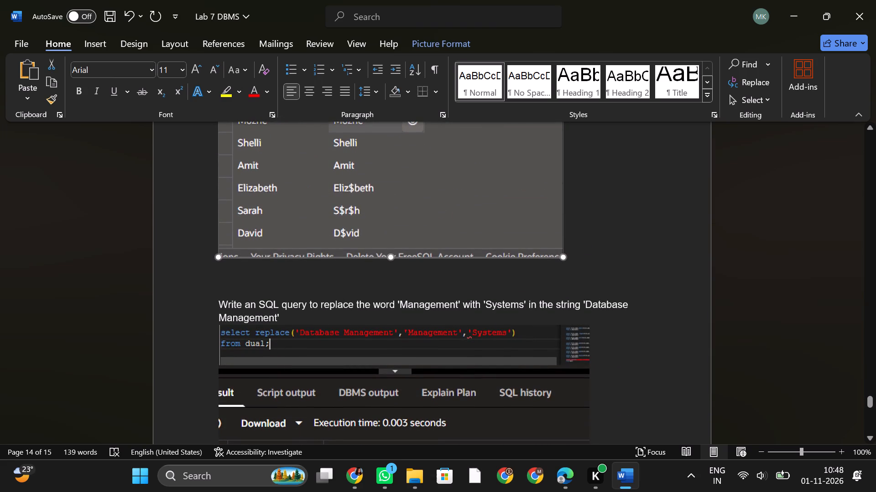
{"action": "left_click", "coordinate": [213, 280]}
{"action": "key", "text": "Return"}
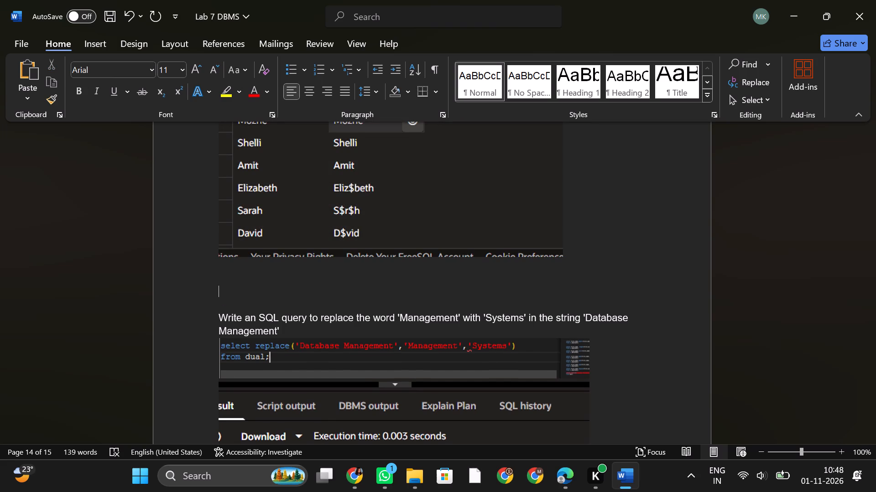
{"action": "left_click", "coordinate": [214, 242]}
{"action": "key", "text": "Return"}
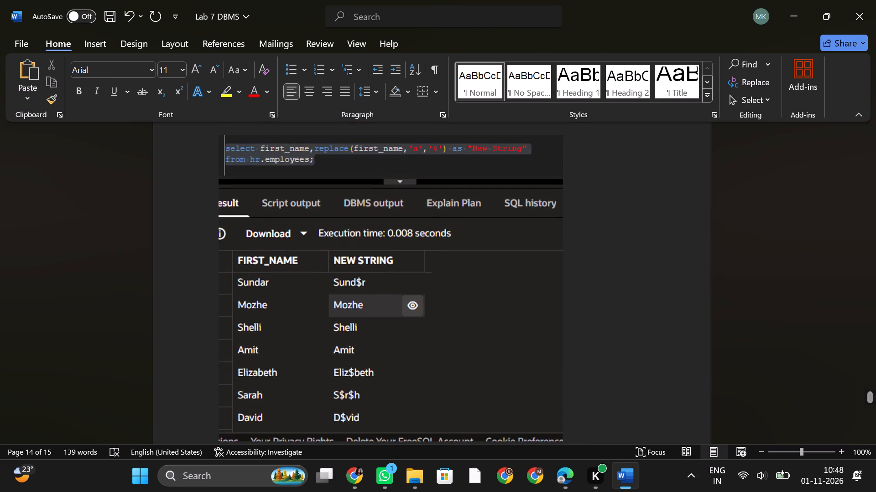
{"action": "key", "text": "Return"}
{"action": "scroll", "coordinate": [214, 242], "scroll_direction": "down", "scroll_amount": 1}
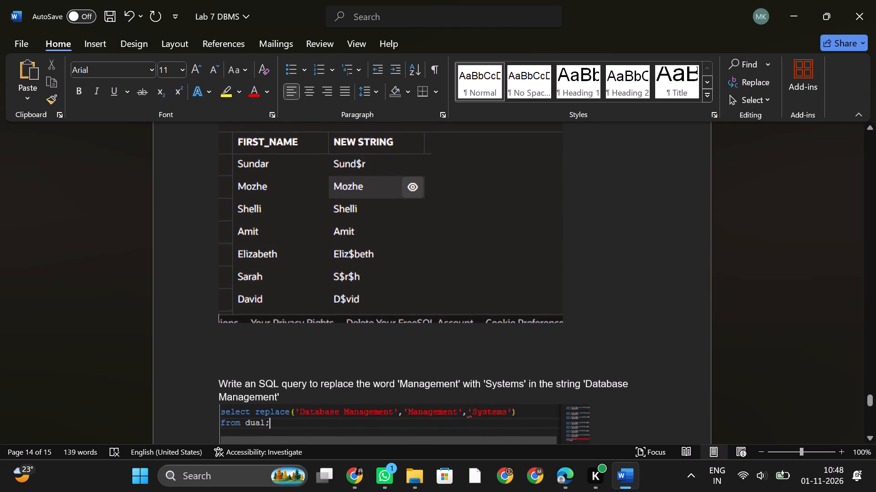
{"action": "key", "text": "Return"}
{"action": "key", "text": "Return"}
Add blank lines down to the page holding the replace(first_name,'a','$') screenshot and paste question 17, ending "employee's first name", directly above the screenshot.
{"action": "scroll", "coordinate": [214, 242], "scroll_direction": "up", "scroll_amount": 1}
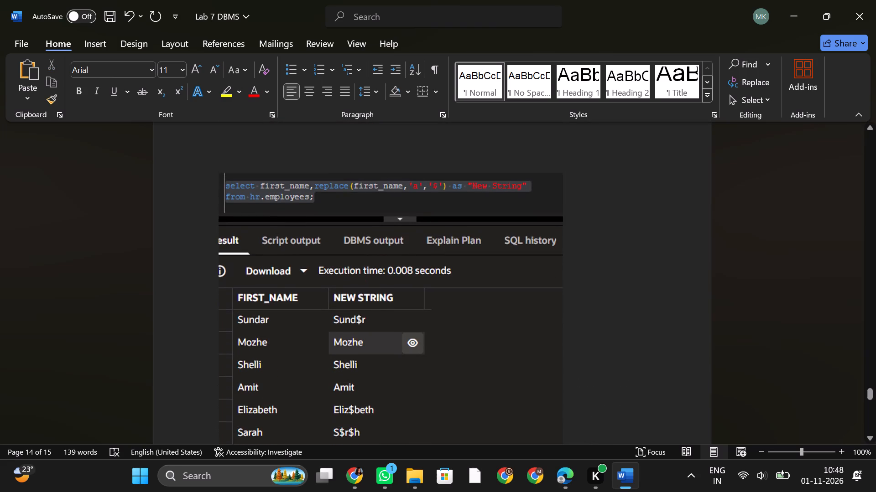
{"action": "scroll", "coordinate": [214, 242], "scroll_direction": "up", "scroll_amount": 1}
{"action": "left_click", "coordinate": [241, 288]}
{"action": "scroll", "coordinate": [241, 288], "scroll_direction": "up", "scroll_amount": 1}
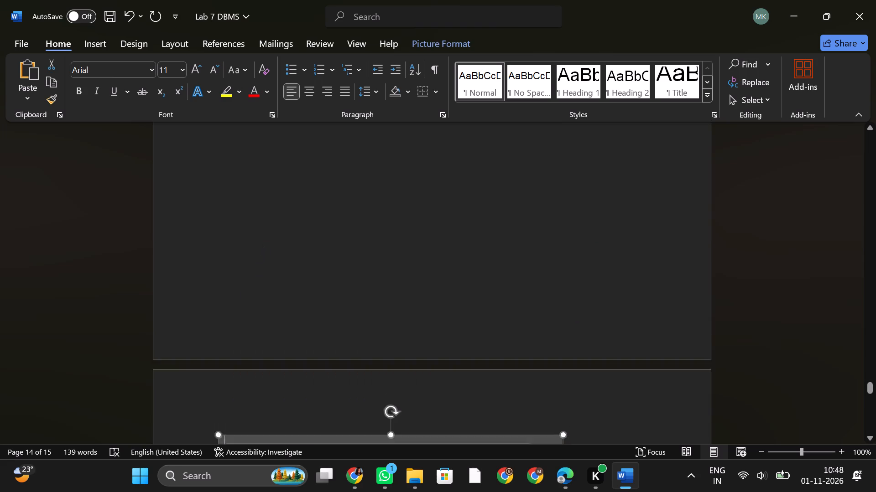
{"action": "scroll", "coordinate": [241, 288], "scroll_direction": "up", "scroll_amount": 1}
{"action": "left_click", "coordinate": [257, 287]}
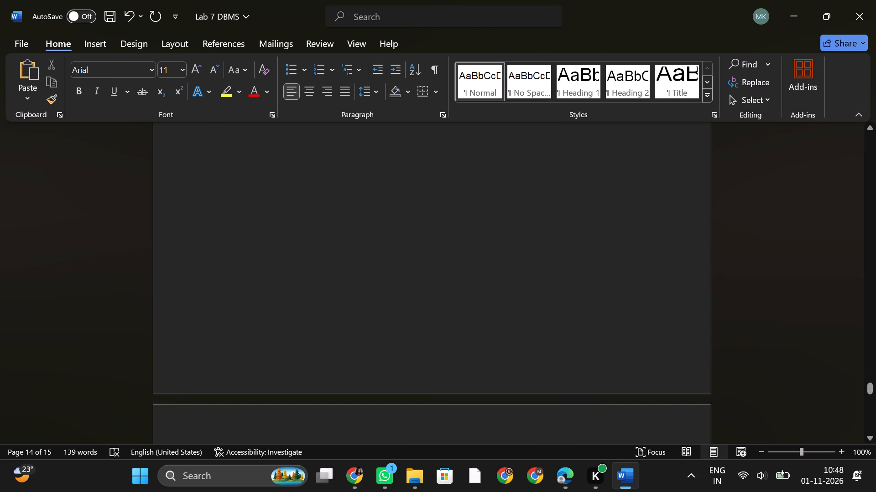
{"action": "key", "text": "Tab"}
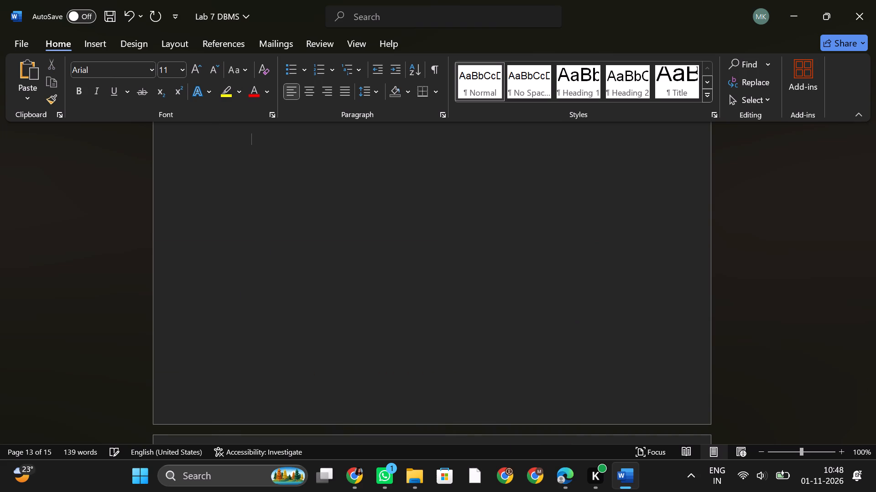
{"action": "key", "text": "Return"}
{"action": "key", "text": "Return"}
{"action": "key", "text": "Return"}
{"action": "key", "text": "Return"}
{"action": "key", "text": "Return"}
{"action": "key", "text": "Return"}
{"action": "key", "text": "Return"}
{"action": "key", "text": "Return"}
{"action": "key", "text": "Return"}
{"action": "key", "text": "Return"}
{"action": "key", "text": "Return"}
{"action": "key", "text": "Return"}
{"action": "key", "text": "Return"}
{"action": "key", "text": "Return"}
{"action": "key", "text": "Return"}
{"action": "key", "text": "Return"}
{"action": "key", "text": "Return"}
{"action": "key", "text": "Return"}
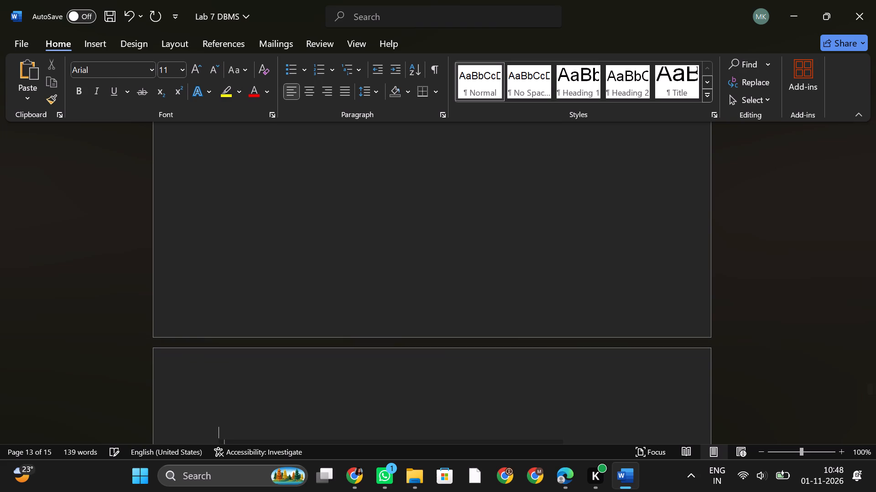
{"action": "scroll", "coordinate": [225, 332], "scroll_direction": "down", "scroll_amount": 2}
{"action": "key", "text": "ctrl+v"}
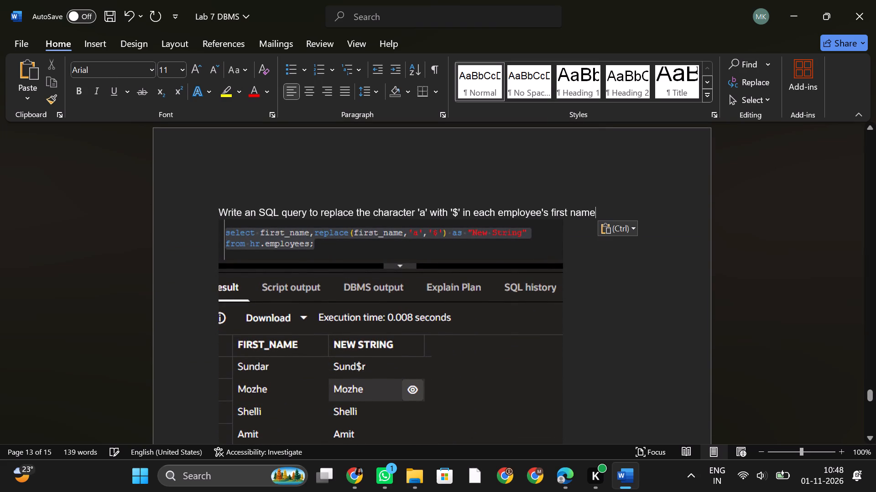
{"action": "left_click", "coordinate": [594, 306]}
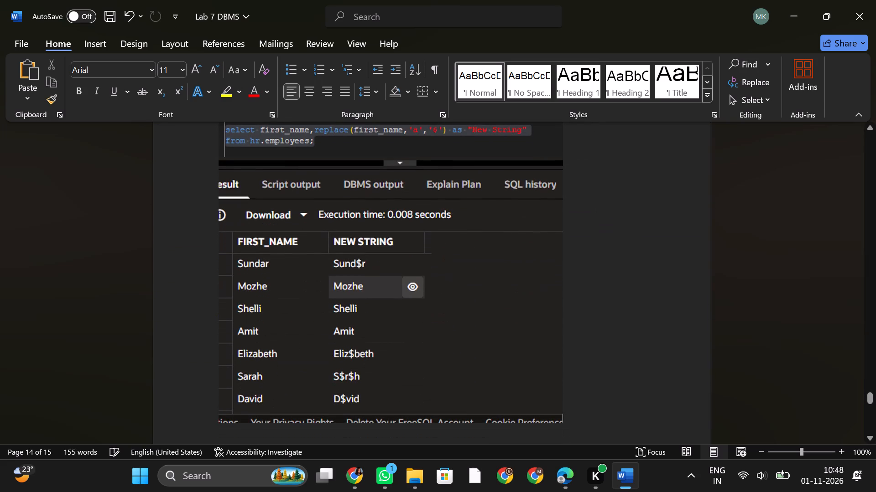
{"action": "scroll", "coordinate": [594, 306], "scroll_direction": "up", "scroll_amount": 3}
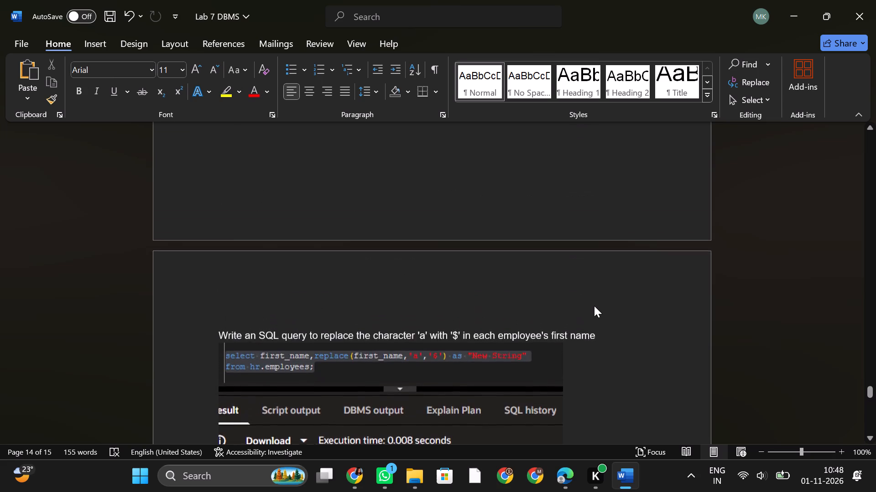
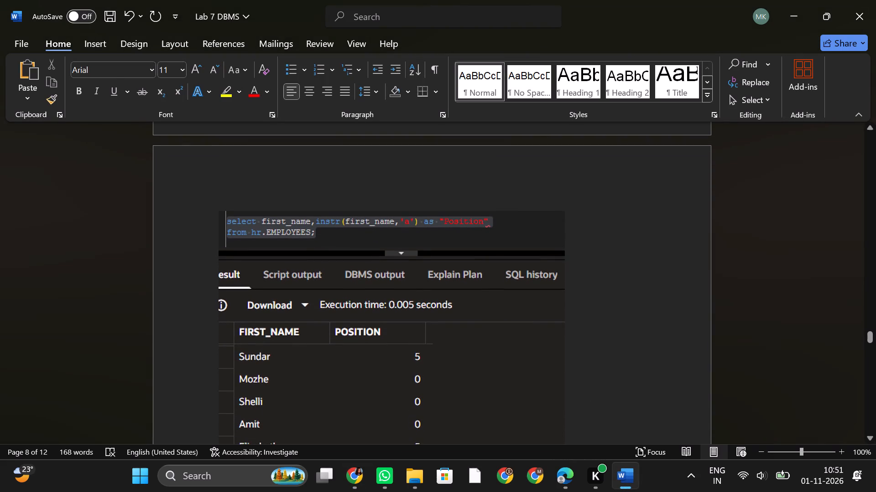
{"action": "left_click", "coordinate": [359, 484]}
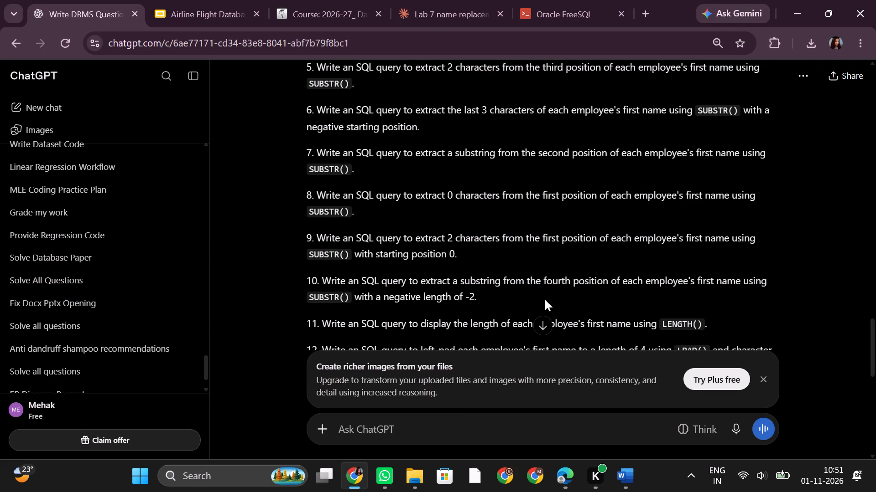
{"action": "scroll", "coordinate": [542, 282], "scroll_direction": "down", "scroll_amount": 2}
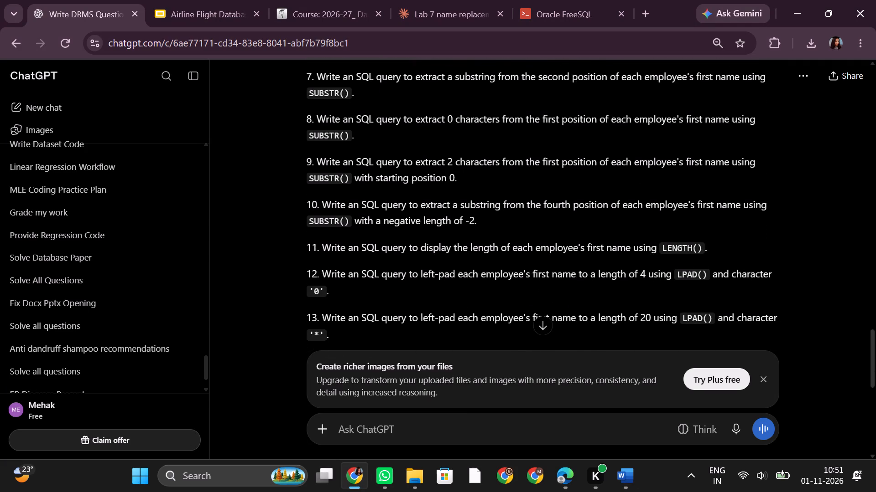
{"action": "scroll", "coordinate": [542, 282], "scroll_direction": "down", "scroll_amount": 2}
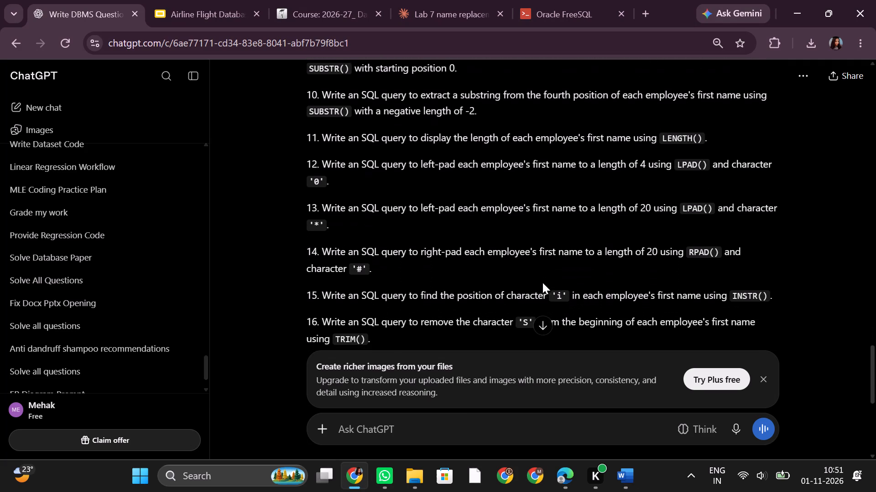
{"action": "scroll", "coordinate": [542, 282], "scroll_direction": "down", "scroll_amount": 2}
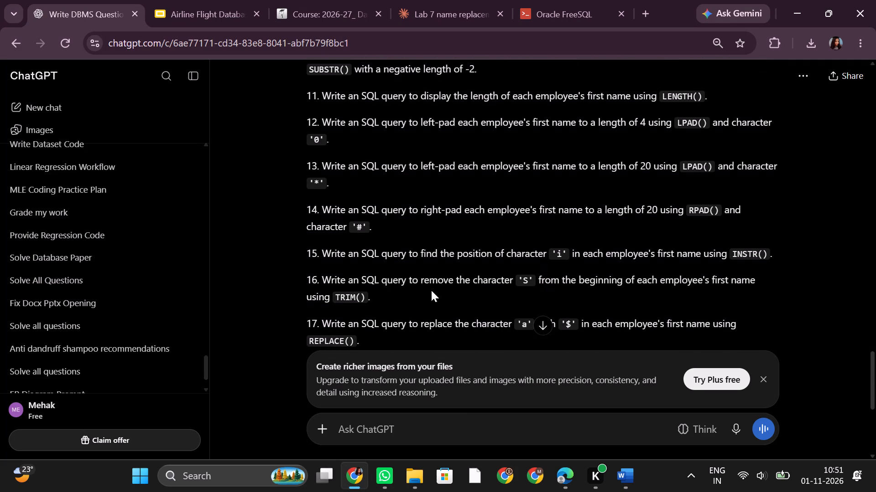
{"action": "scroll", "coordinate": [431, 290], "scroll_direction": "down", "scroll_amount": 2}
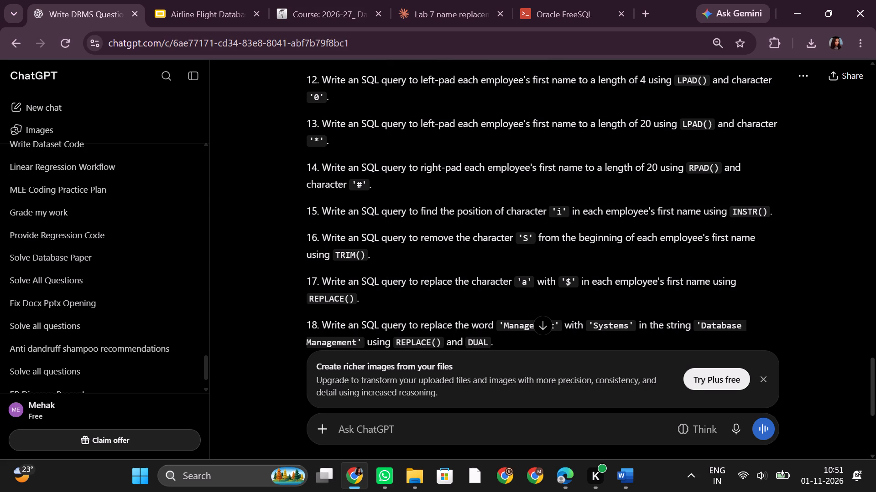
{"action": "left_click_drag", "start_coordinate": [320, 209], "coordinate": [698, 210]}
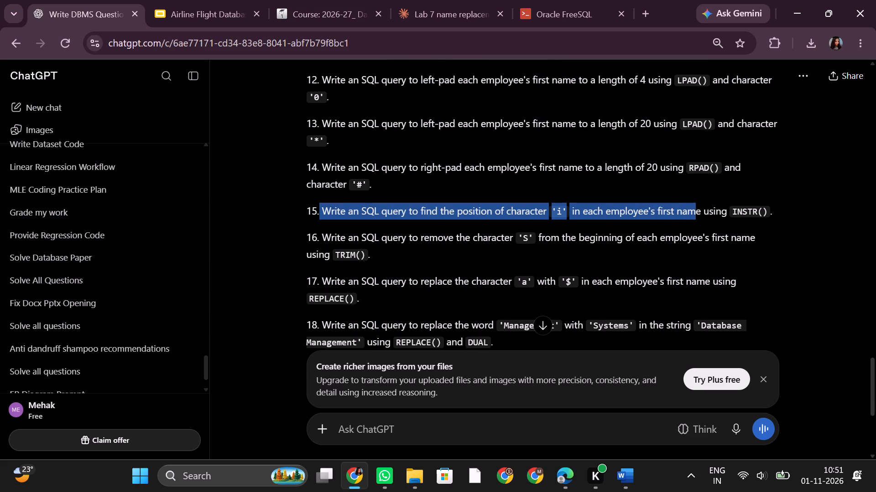
{"action": "left_click_drag", "start_coordinate": [698, 210], "coordinate": [701, 207]}
{"action": "key", "text": "ctrl+c"}
In the Word document, add blank lines on the page before the instr(first_name,'a') screenshot and paste the copied question directly above that screenshot.
{"action": "left_click", "coordinate": [623, 480]}
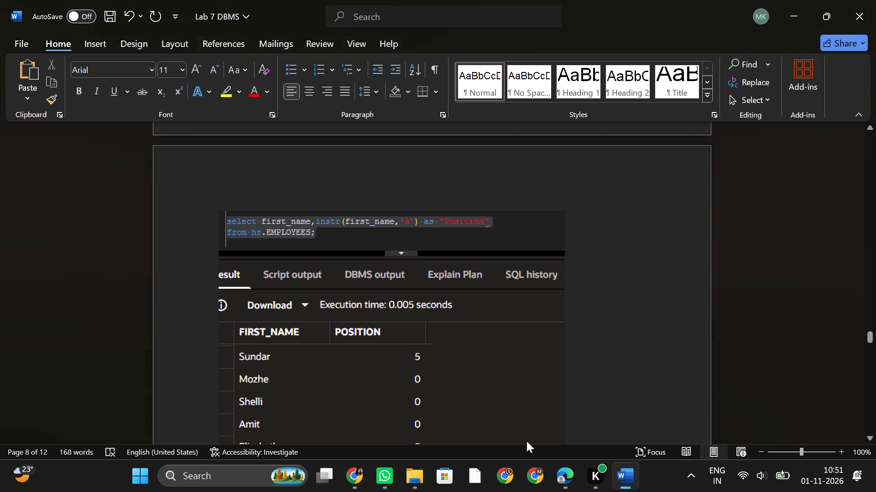
{"action": "left_click", "coordinate": [249, 197]}
{"action": "left_click", "coordinate": [249, 197]}
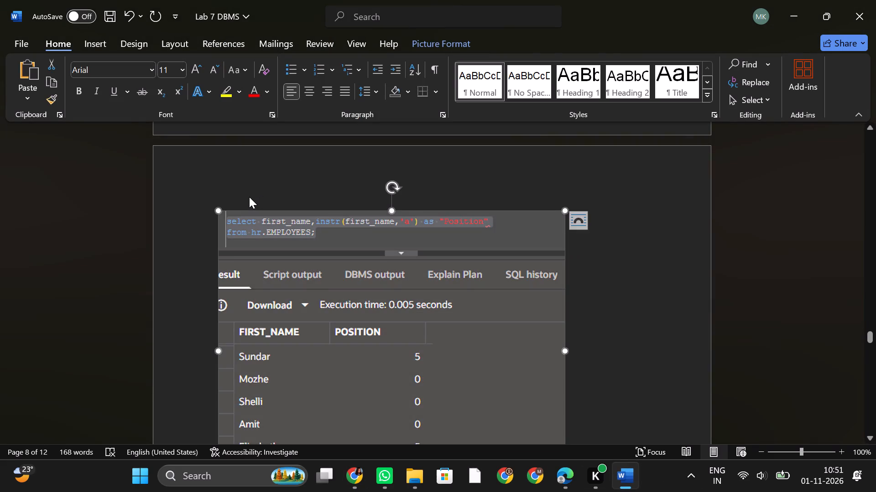
{"action": "scroll", "coordinate": [254, 179], "scroll_direction": "up", "scroll_amount": 2}
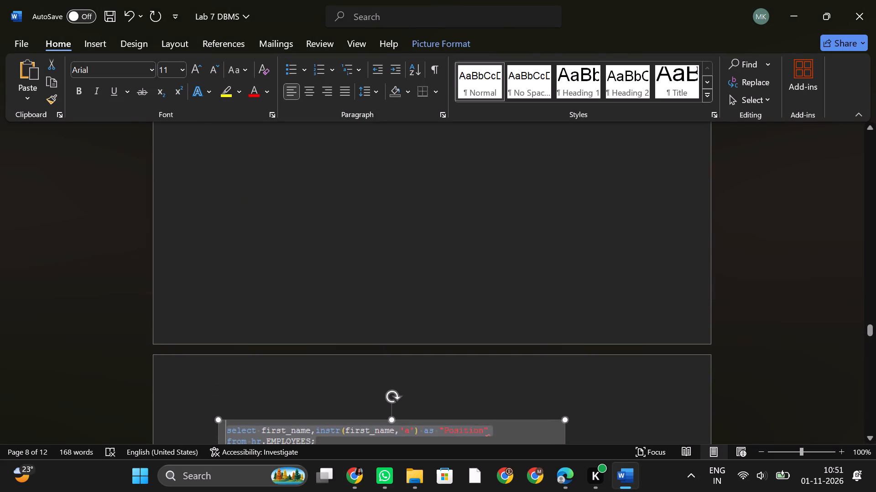
{"action": "left_click", "coordinate": [226, 267]}
{"action": "key", "text": "Return"}
{"action": "key", "text": "Return"}
{"action": "key", "text": "Return"}
{"action": "key", "text": "Return"}
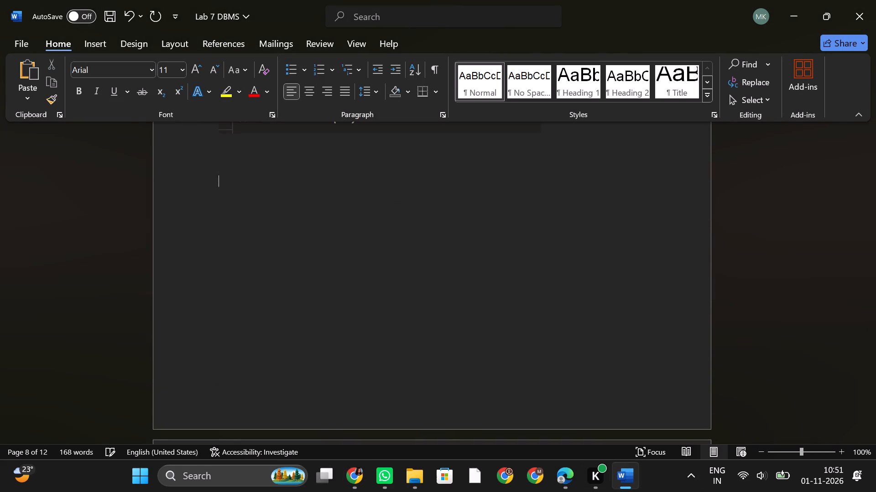
{"action": "key", "text": "Return"}
{"action": "key", "text": "Return"}
{"action": "key", "text": "Return"}
{"action": "key", "text": "Return"}
{"action": "key", "text": "Return"}
{"action": "key", "text": "Return"}
{"action": "key", "text": "Return"}
{"action": "key", "text": "Return"}
{"action": "key", "text": "Return"}
{"action": "key", "text": "Return"}
{"action": "key", "text": "Return"}
{"action": "key", "text": "Return"}
{"action": "key", "text": "Return"}
{"action": "key", "text": "Return"}
{"action": "key", "text": "ctrl+v"}
Change the character in the pasted position question to 'a' to match the instr(first_name,'a') query.
{"action": "scroll", "coordinate": [225, 259], "scroll_direction": "down", "scroll_amount": 1}
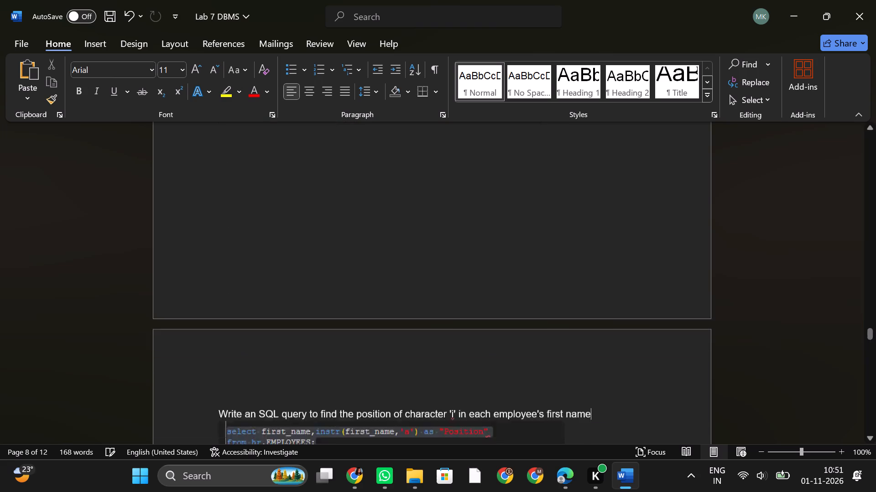
{"action": "scroll", "coordinate": [225, 259], "scroll_direction": "down", "scroll_amount": 1}
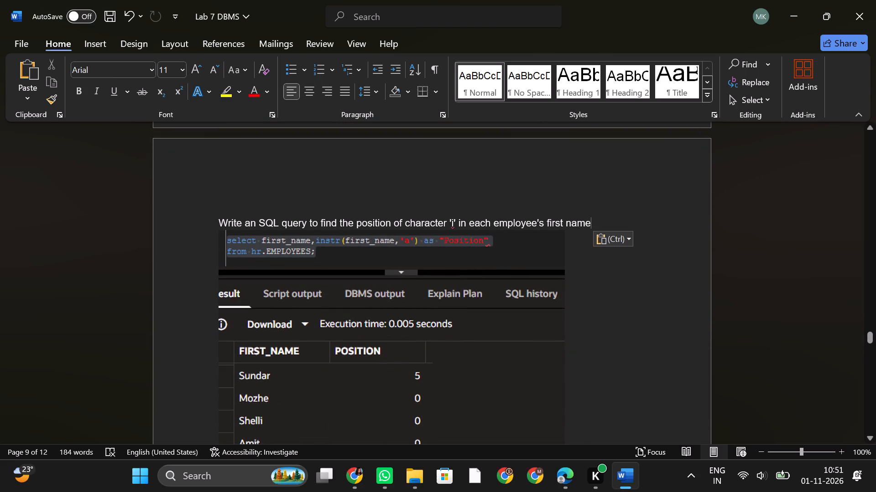
{"action": "left_click", "coordinate": [455, 223]}
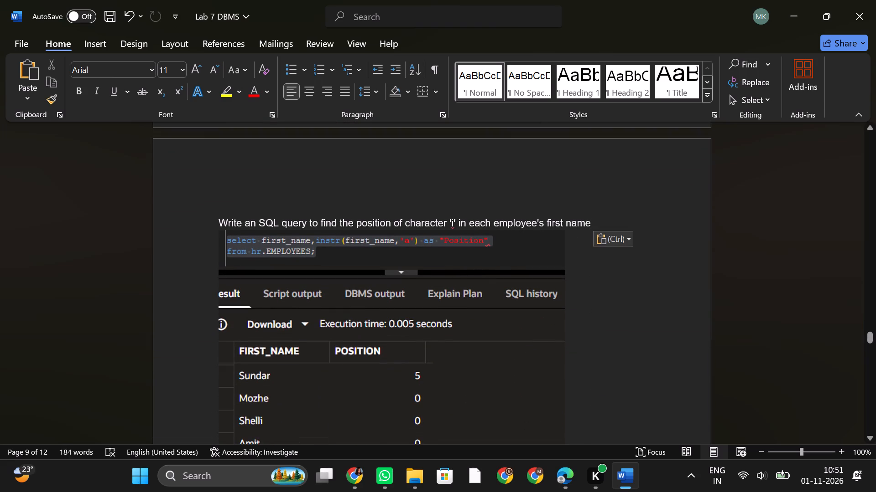
{"action": "left_click", "coordinate": [452, 221]}
{"action": "key", "text": "Right"}
{"action": "key", "text": "BackSpace"}
{"action": "key", "text": "a"}
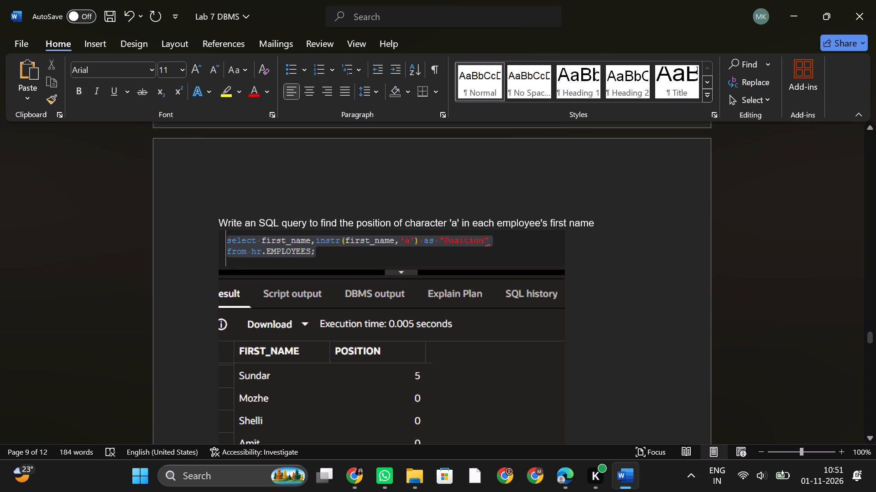
Find the substr(first_name,1,0) "Substring" query screenshot earlier in the document and cut it.
{"action": "scroll", "coordinate": [566, 253], "scroll_direction": "down", "scroll_amount": 3}
{"action": "scroll", "coordinate": [566, 253], "scroll_direction": "up", "scroll_amount": 2}
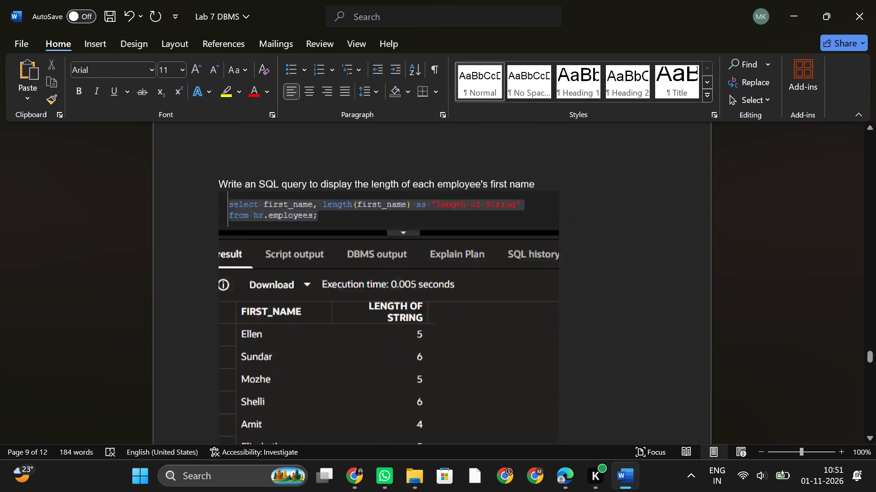
{"action": "scroll", "coordinate": [566, 253], "scroll_direction": "up", "scroll_amount": 4}
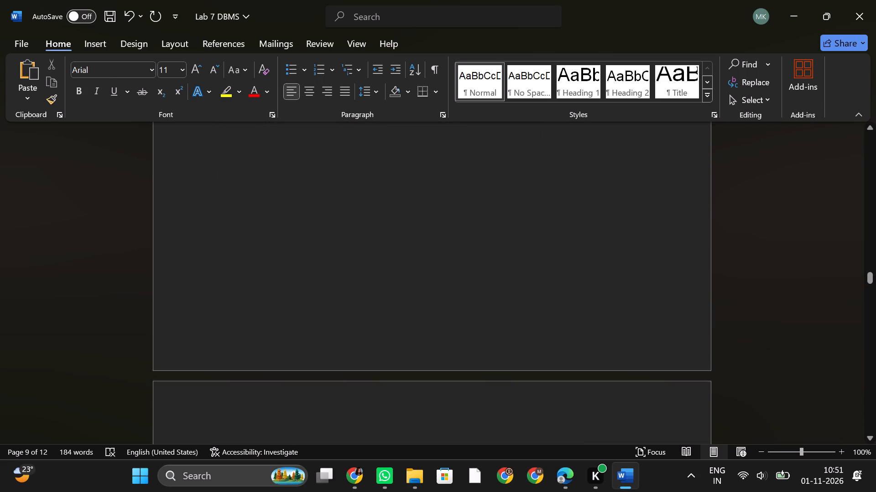
{"action": "scroll", "coordinate": [566, 253], "scroll_direction": "up", "scroll_amount": 5}
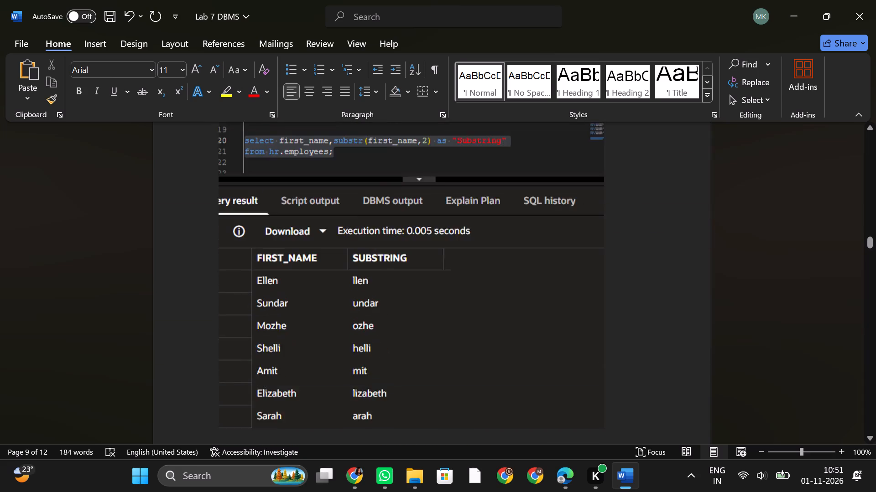
{"action": "scroll", "coordinate": [566, 253], "scroll_direction": "up", "scroll_amount": 2}
{"action": "scroll", "coordinate": [566, 253], "scroll_direction": "down", "scroll_amount": 5}
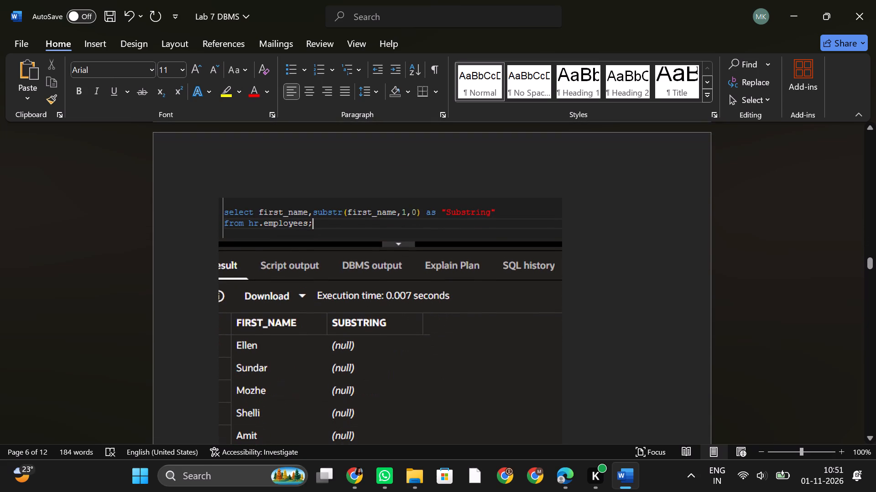
{"action": "scroll", "coordinate": [435, 317], "scroll_direction": "down", "scroll_amount": 1}
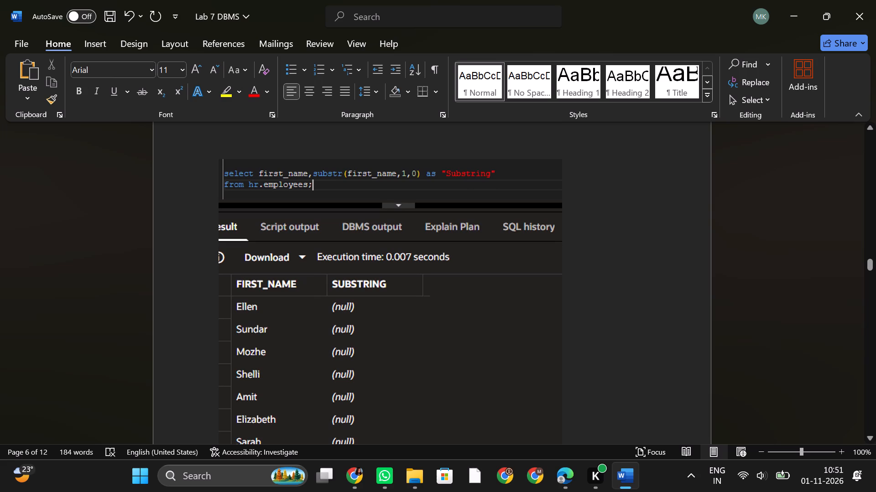
{"action": "left_click", "coordinate": [375, 318]}
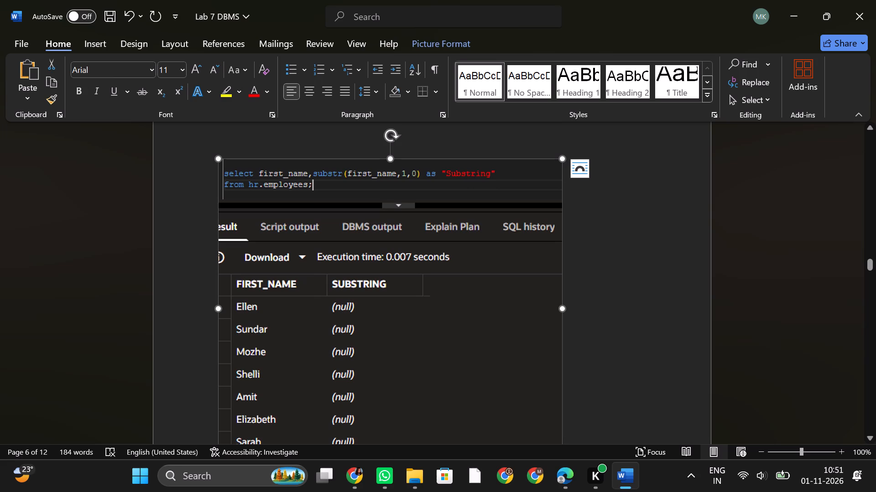
{"action": "left_click", "coordinate": [319, 246]}
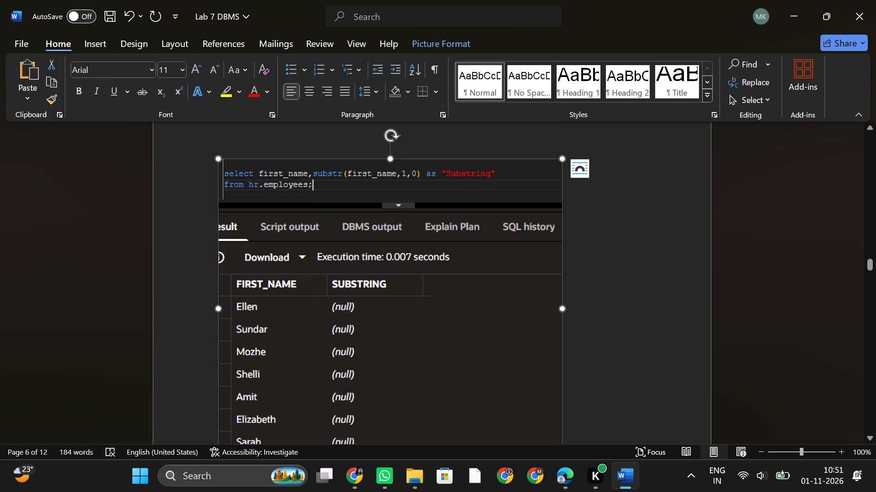
{"action": "right_click", "coordinate": [319, 246]}
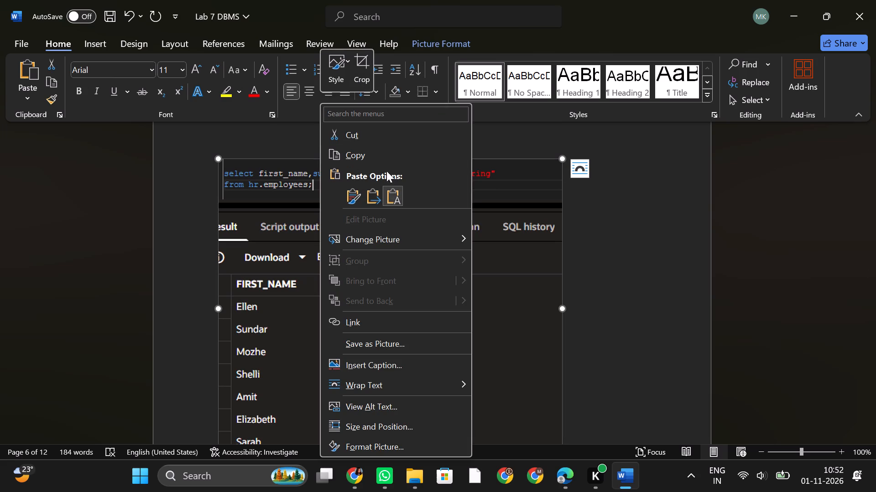
{"action": "left_click", "coordinate": [378, 133]}
{"action": "scroll", "coordinate": [352, 242], "scroll_direction": "down", "scroll_amount": 2}
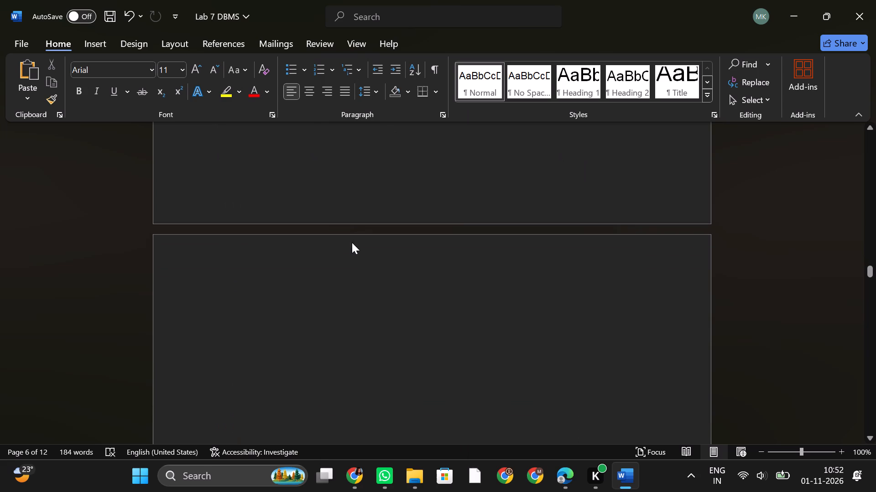
{"action": "scroll", "coordinate": [352, 242], "scroll_direction": "down", "scroll_amount": 1}
{"action": "scroll", "coordinate": [352, 242], "scroll_direction": "up", "scroll_amount": 1}
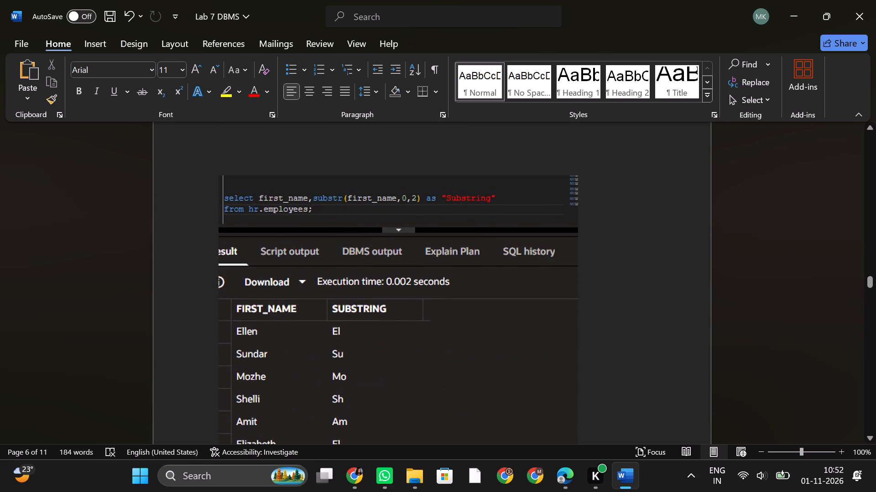
{"action": "left_click", "coordinate": [357, 475]}
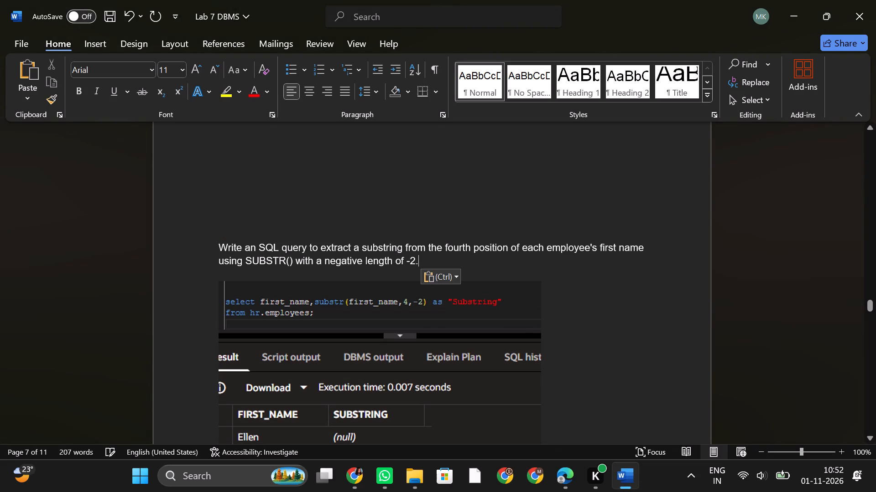
Review the remaining pages, and from the document's start check how the questions above the query screenshots are numbered.
{"action": "scroll", "coordinate": [226, 246], "scroll_direction": "down", "scroll_amount": 4}
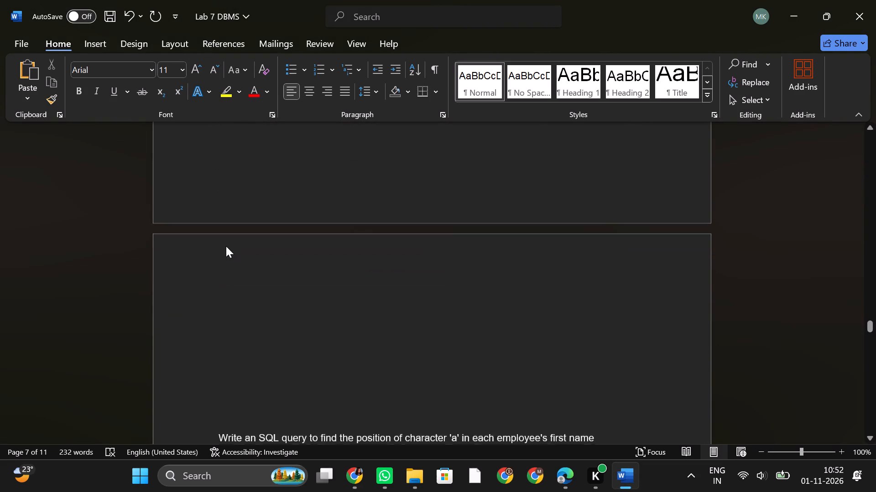
{"action": "scroll", "coordinate": [226, 246], "scroll_direction": "down", "scroll_amount": 4}
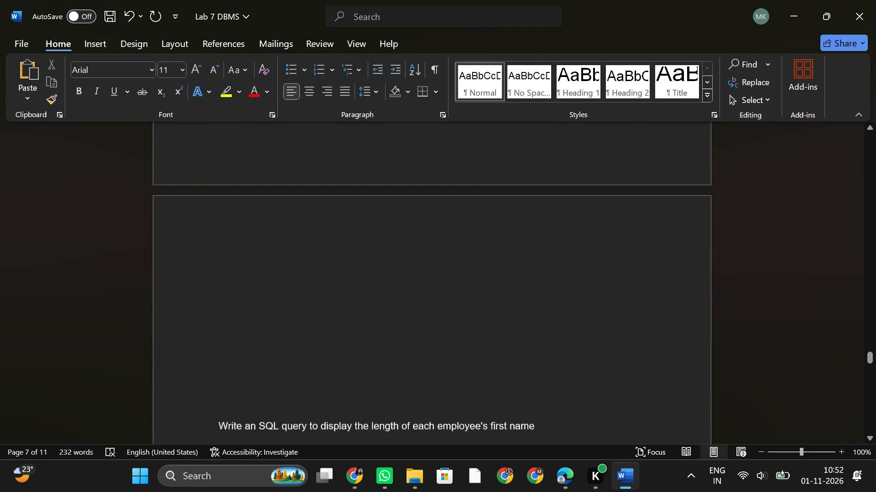
{"action": "scroll", "coordinate": [226, 246], "scroll_direction": "down", "scroll_amount": 4}
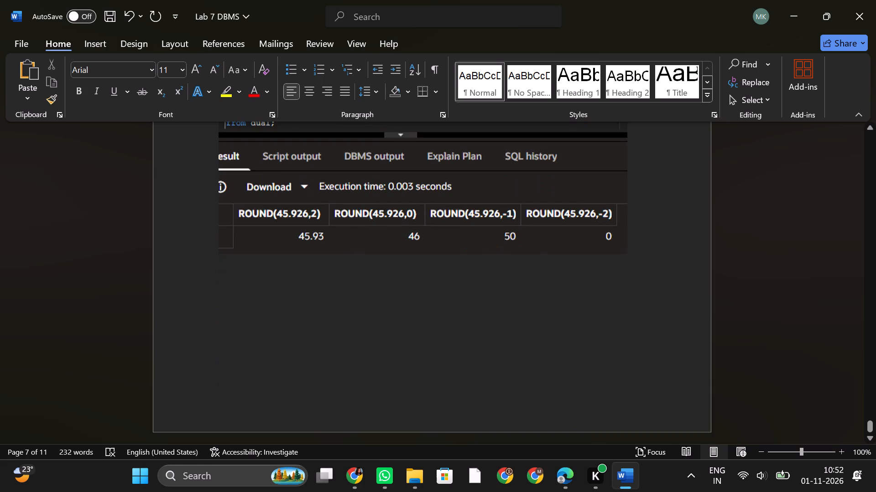
{"action": "scroll", "coordinate": [226, 246], "scroll_direction": "up", "scroll_amount": 16}
{"action": "scroll", "coordinate": [226, 246], "scroll_direction": "down", "scroll_amount": 1}
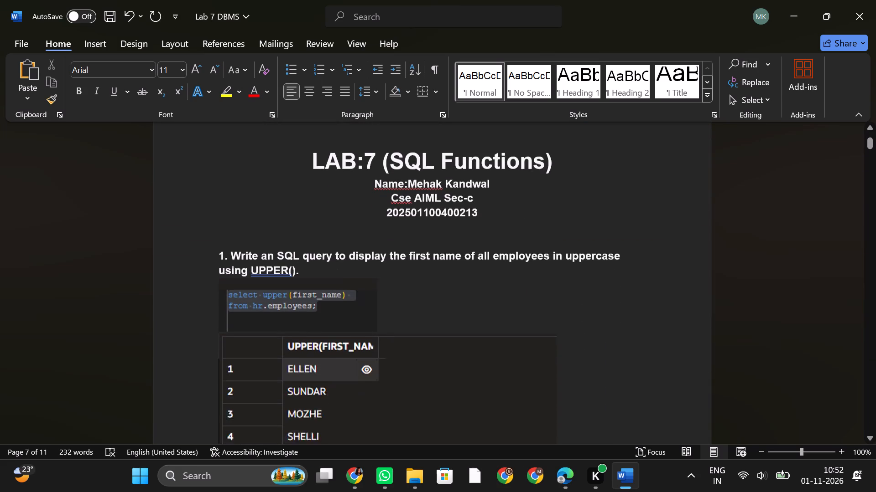
{"action": "scroll", "coordinate": [226, 246], "scroll_direction": "down", "scroll_amount": 1}
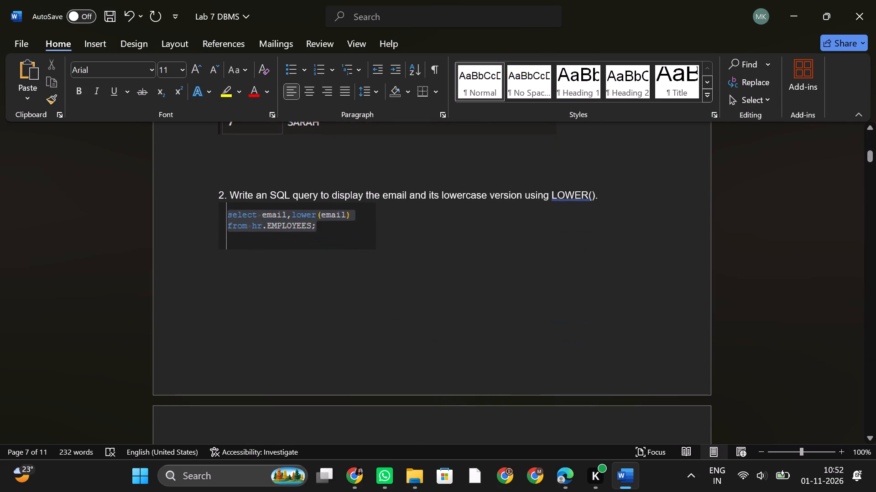
{"action": "scroll", "coordinate": [226, 246], "scroll_direction": "down", "scroll_amount": 4}
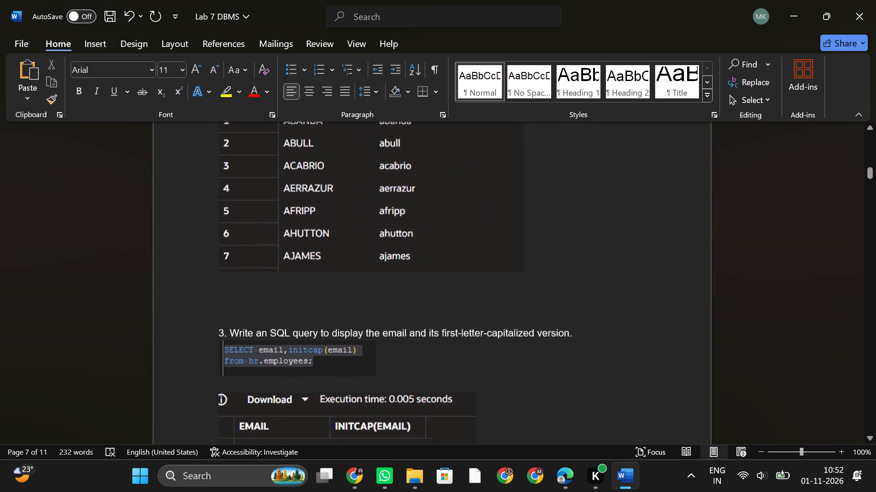
{"action": "scroll", "coordinate": [226, 246], "scroll_direction": "down", "scroll_amount": 4}
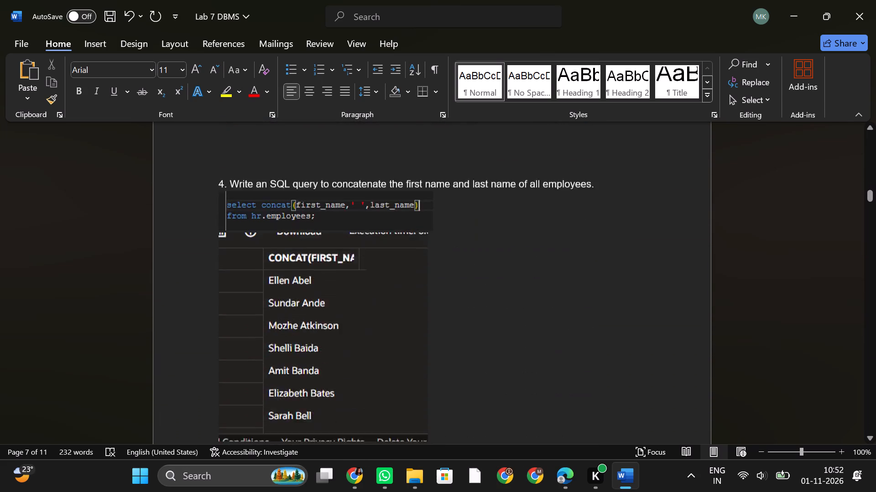
{"action": "scroll", "coordinate": [226, 246], "scroll_direction": "down", "scroll_amount": 3}
{"action": "scroll", "coordinate": [226, 246], "scroll_direction": "up", "scroll_amount": 1}
{"action": "scroll", "coordinate": [226, 246], "scroll_direction": "down", "scroll_amount": 2}
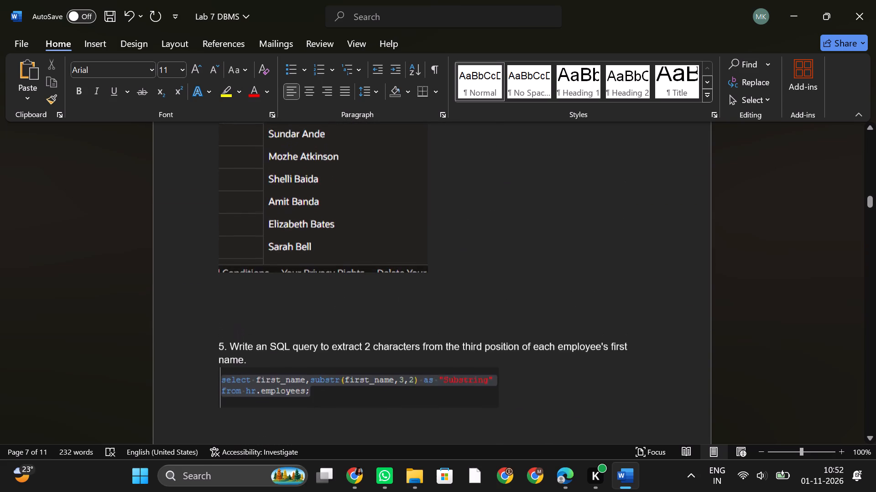
{"action": "scroll", "coordinate": [226, 246], "scroll_direction": "down", "scroll_amount": 3}
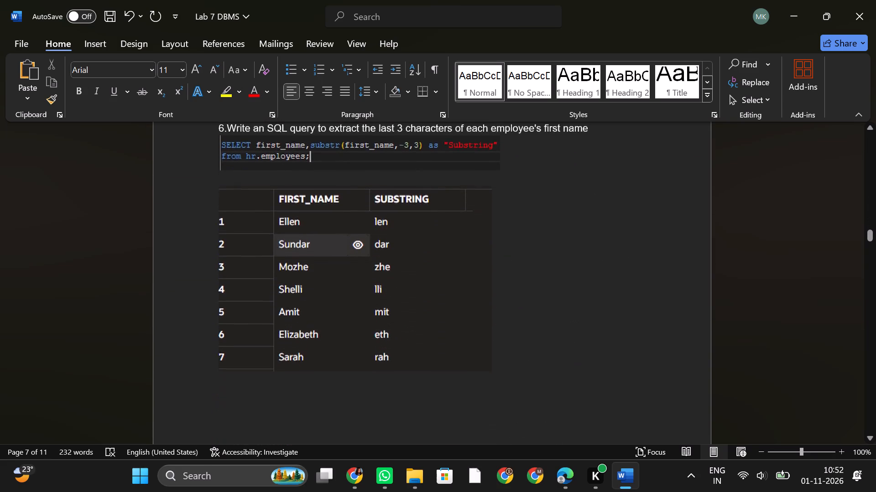
{"action": "scroll", "coordinate": [226, 246], "scroll_direction": "down", "scroll_amount": 3}
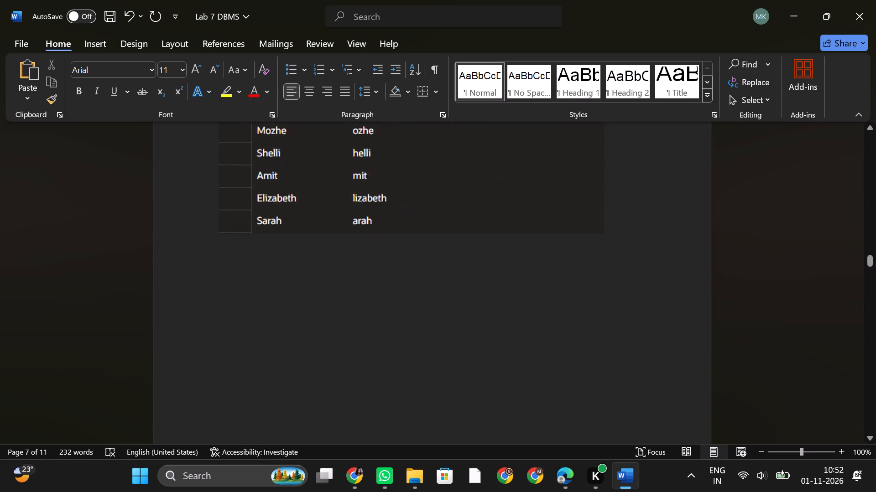
Add the number "8." in front of the question about extracting 2 characters with starting position 0.
{"action": "scroll", "coordinate": [226, 246], "scroll_direction": "down", "scroll_amount": 2}
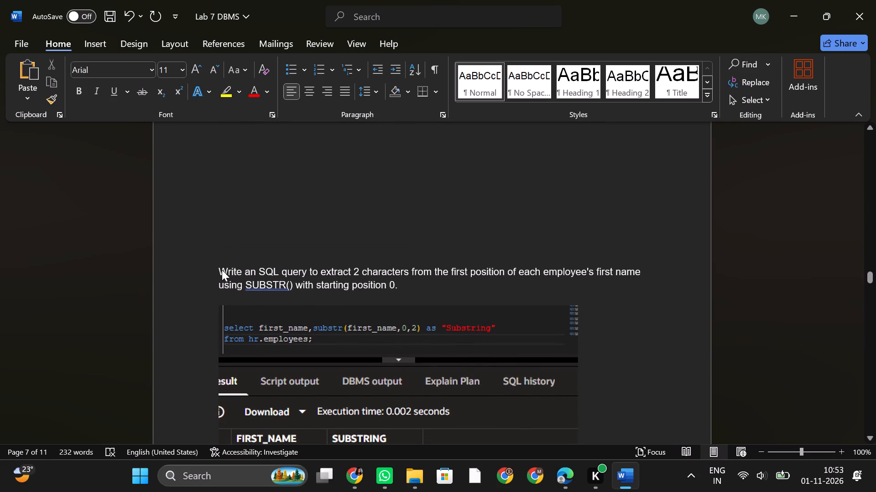
{"action": "left_click", "coordinate": [217, 266]}
{"action": "key", "text": "8"}
{"action": "key", "text": "period"}
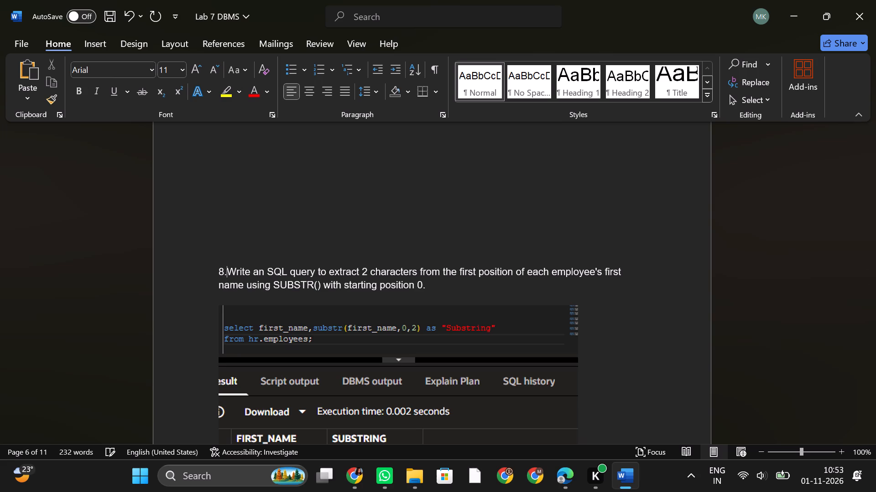
Remove the surplus blank lines above question 8 to pull it up onto the previous page, nearer the preceding result screenshot.
{"action": "key", "text": "Left"}
{"action": "key", "text": "Left"}
{"action": "key", "text": "Return"}
{"action": "key", "text": "BackSpace"}
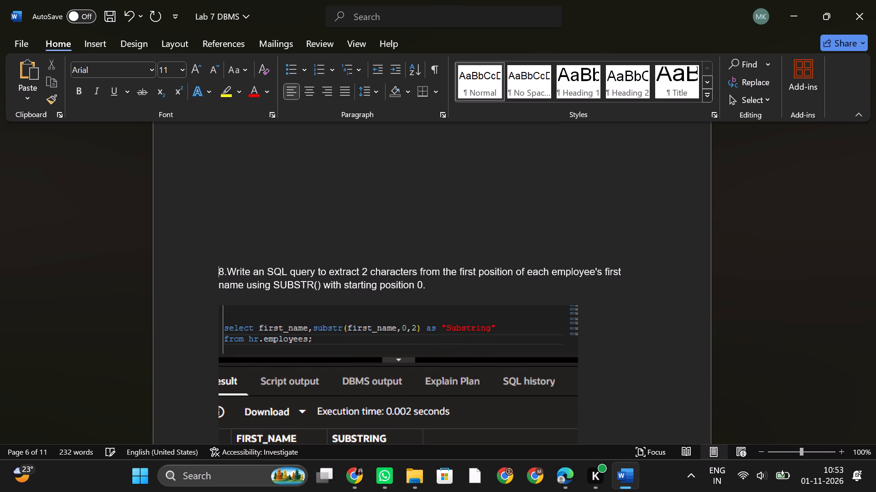
{"action": "key", "text": "BackSpace"}
{"action": "key", "text": "BackSpace"}
{"action": "key", "text": "BackSpace"}
{"action": "key", "text": "BackSpace"}
{"action": "key", "text": "BackSpace"}
{"action": "key", "text": "BackSpace"}
{"action": "key", "text": "BackSpace"}
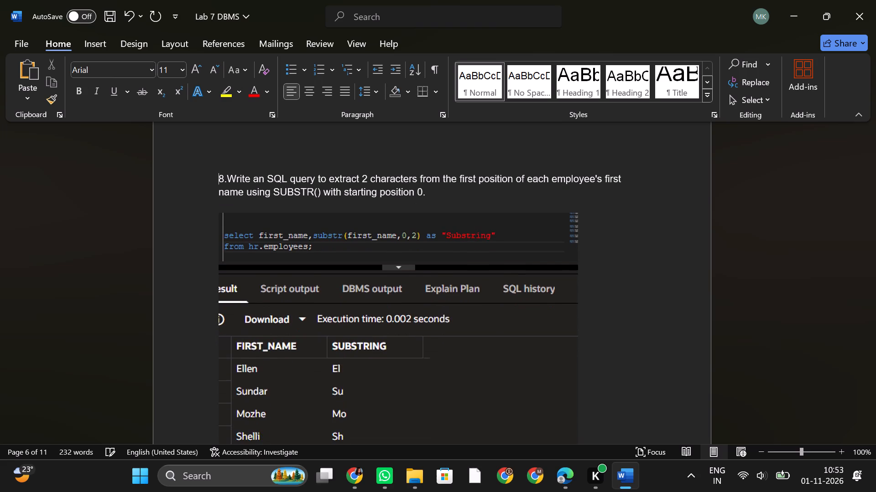
{"action": "key", "text": "BackSpace"}
{"action": "scroll", "coordinate": [217, 267], "scroll_direction": "up", "scroll_amount": 4}
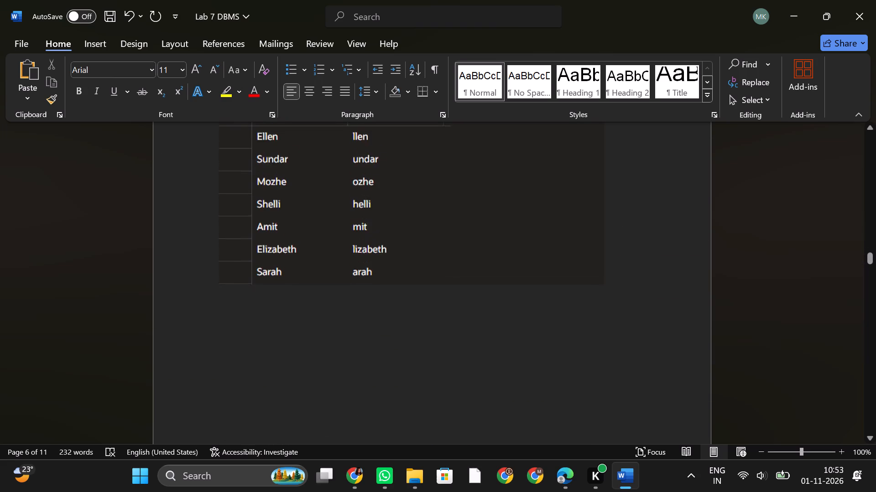
{"action": "key", "text": "BackSpace"}
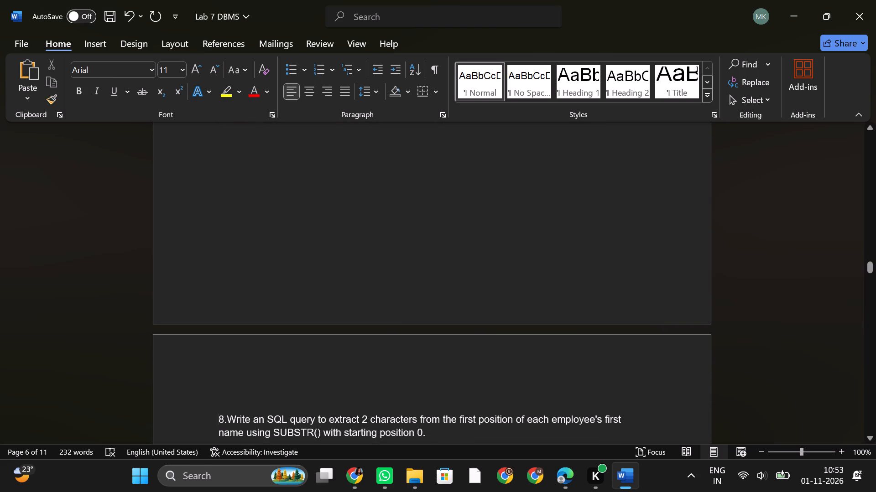
{"action": "key", "text": "BackSpace"}
{"action": "key", "text": "BackSpace"}
{"action": "key", "text": "BackSpace"}
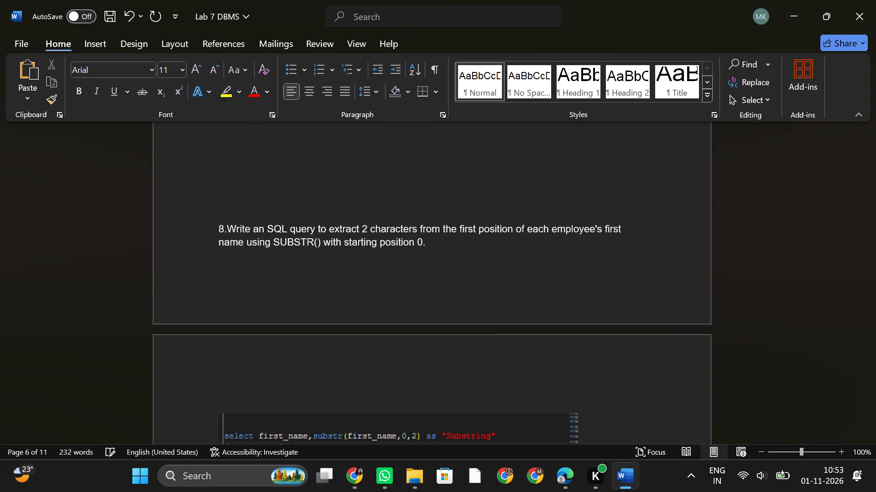
{"action": "key", "text": "BackSpace"}
{"action": "scroll", "coordinate": [217, 267], "scroll_direction": "up", "scroll_amount": 1}
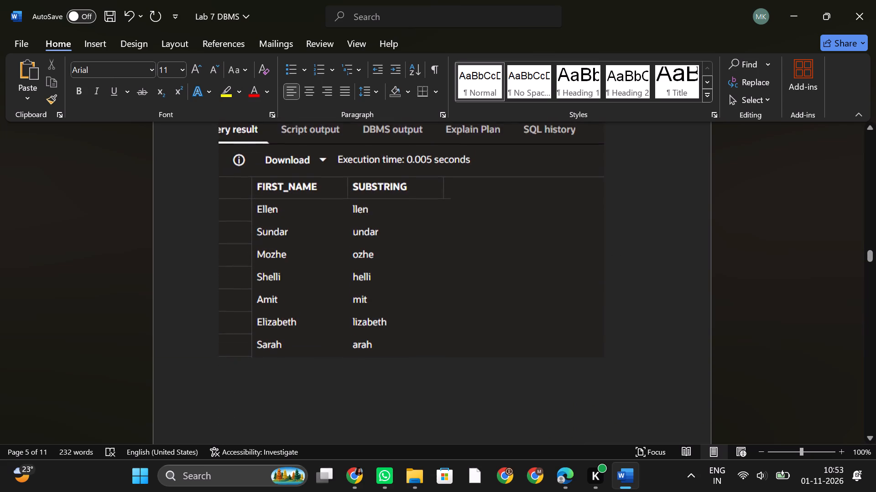
{"action": "scroll", "coordinate": [217, 267], "scroll_direction": "up", "scroll_amount": 1}
{"action": "key", "text": "BackSpace"}
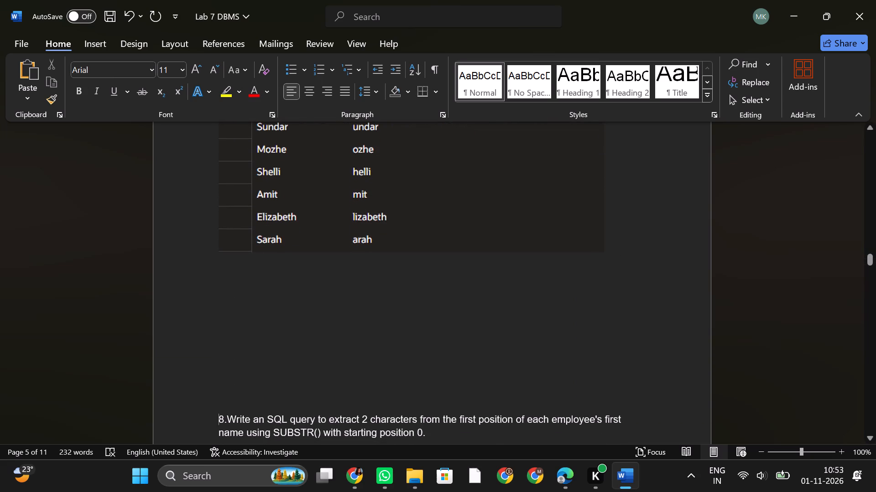
{"action": "key", "text": "Tab"}
{"action": "key", "text": "BackSpace"}
Insert three blank lines above question 8 to move it onto the same page as its substr(first_name,0,2) screenshot.
{"action": "key", "text": "Return"}
{"action": "key", "text": "Return"}
{"action": "key", "text": "Return"}
Add the number "9." in front of the question about extracting from the fourth position with a negative length of -2.
{"action": "scroll", "coordinate": [217, 267], "scroll_direction": "down", "scroll_amount": 1}
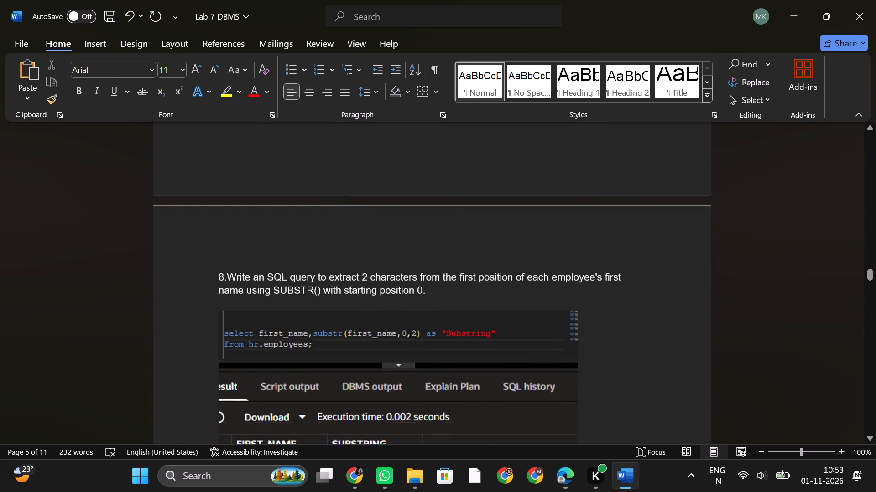
{"action": "scroll", "coordinate": [217, 267], "scroll_direction": "down", "scroll_amount": 2}
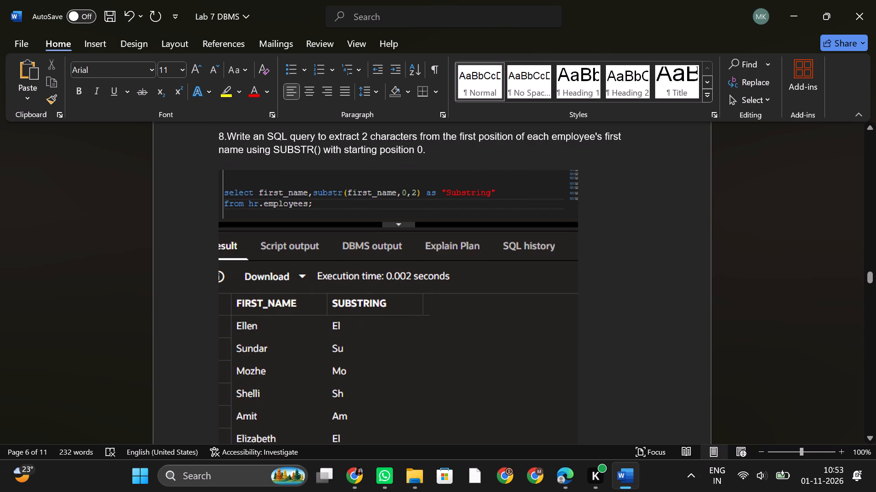
{"action": "scroll", "coordinate": [301, 259], "scroll_direction": "down", "scroll_amount": 2}
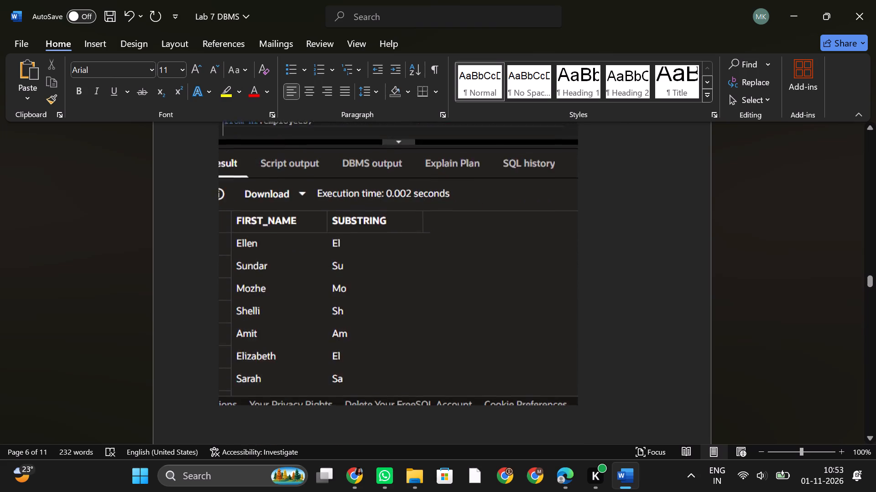
{"action": "scroll", "coordinate": [301, 259], "scroll_direction": "down", "scroll_amount": 3}
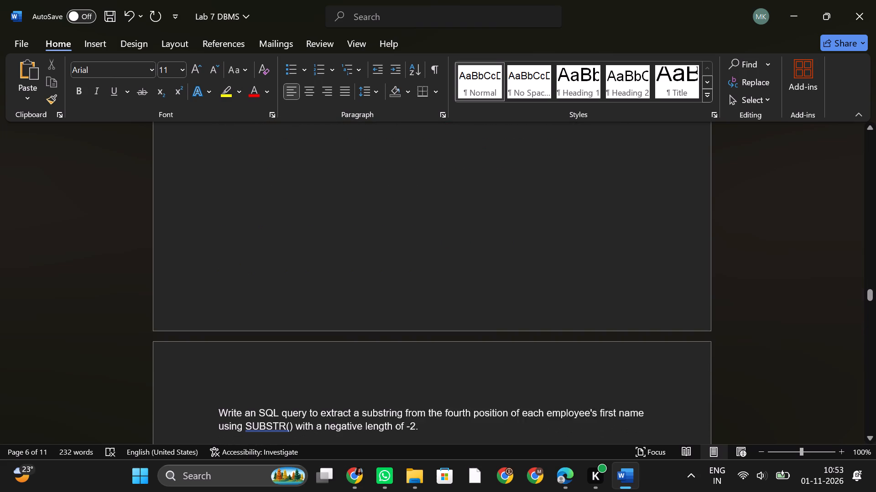
{"action": "scroll", "coordinate": [301, 259], "scroll_direction": "down", "scroll_amount": 1}
{"action": "left_click", "coordinate": [219, 387]}
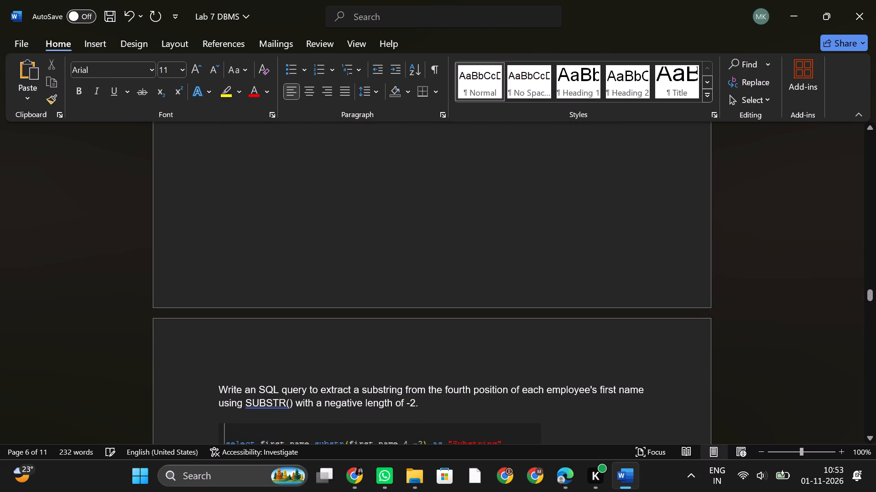
{"action": "type", "text": "9."}
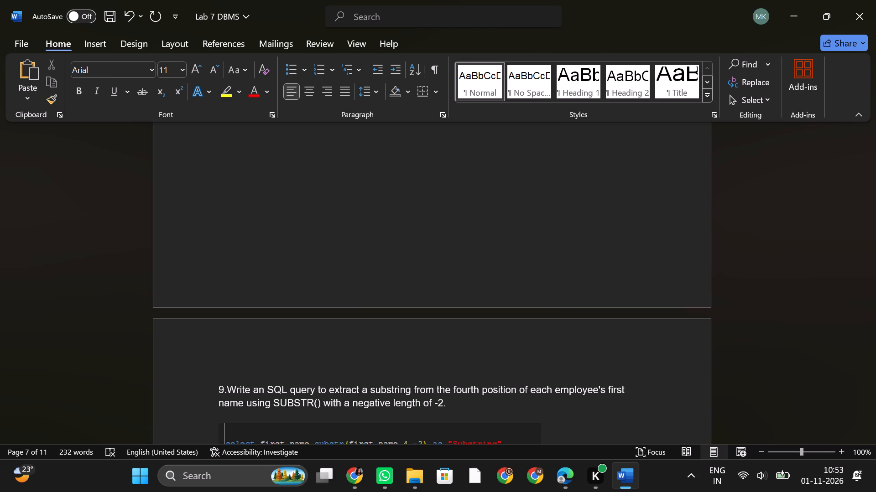
Remove a blank line above question 9, keeping the question on the same page as its substr(first_name,4,-2) screenshot.
{"action": "key", "text": "Left"}
{"action": "key", "text": "Left"}
{"action": "key", "text": "Return"}
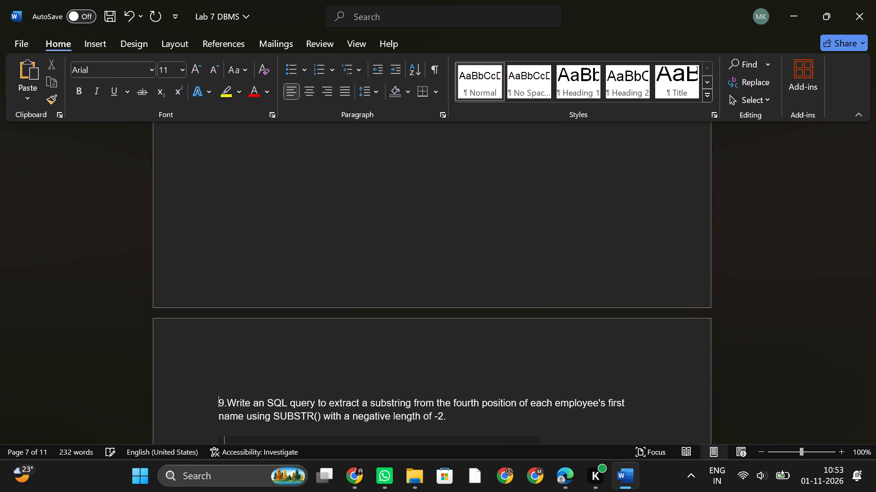
{"action": "key", "text": "BackSpace"}
{"action": "key", "text": "BackSpace"}
{"action": "scroll", "coordinate": [219, 387], "scroll_direction": "up", "scroll_amount": 3}
{"action": "scroll", "coordinate": [219, 387], "scroll_direction": "down", "scroll_amount": 1}
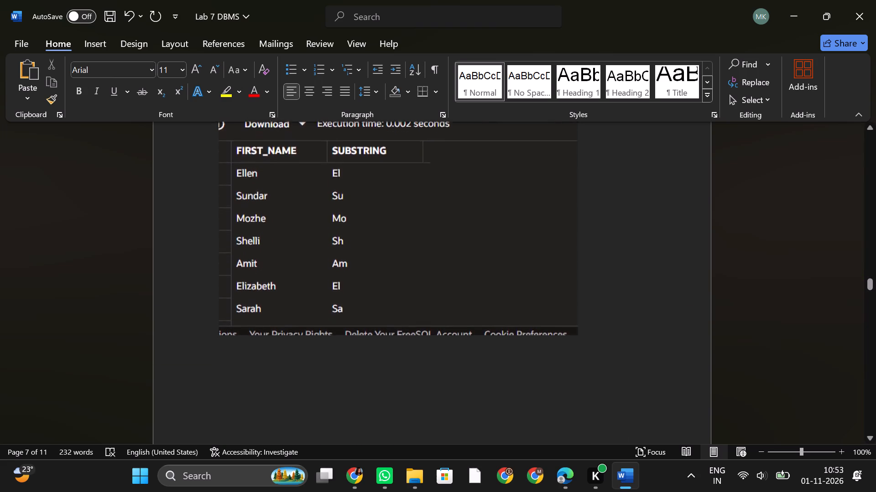
Add the number "10." in front of the question about finding the position of character 'a' in each first name.
{"action": "scroll", "coordinate": [219, 387], "scroll_direction": "down", "scroll_amount": 3}
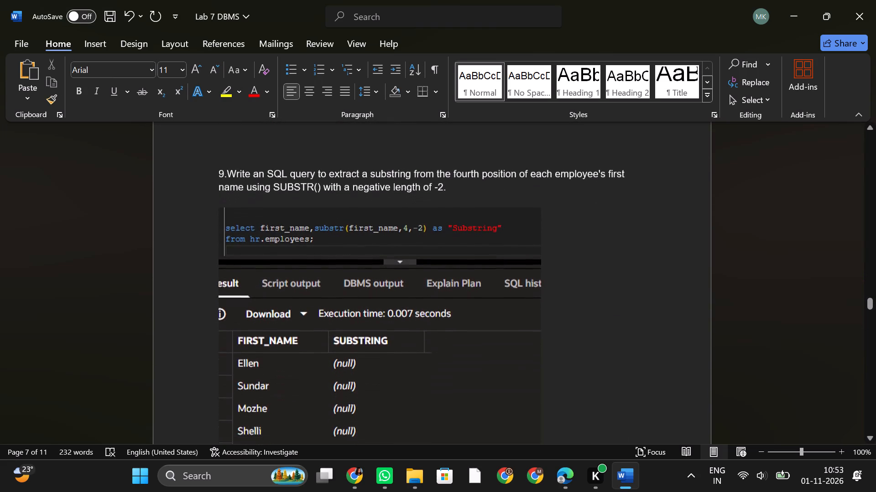
{"action": "scroll", "coordinate": [219, 387], "scroll_direction": "down", "scroll_amount": 3}
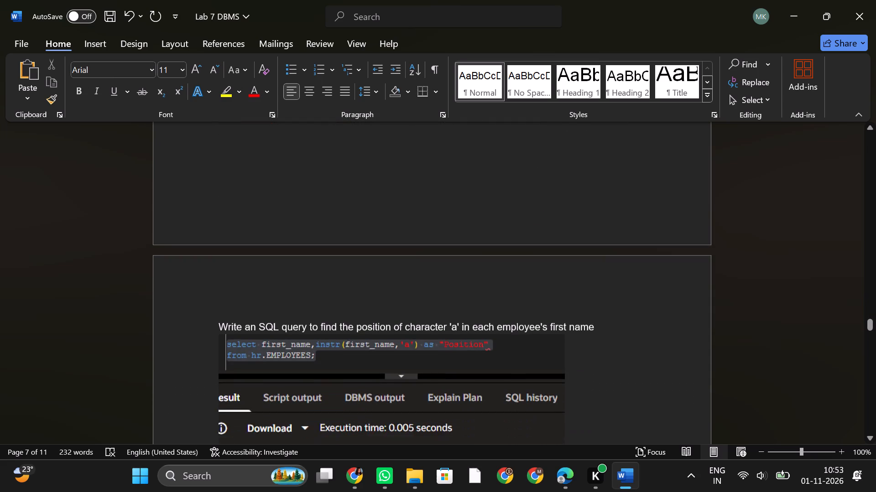
{"action": "left_click", "coordinate": [217, 316]}
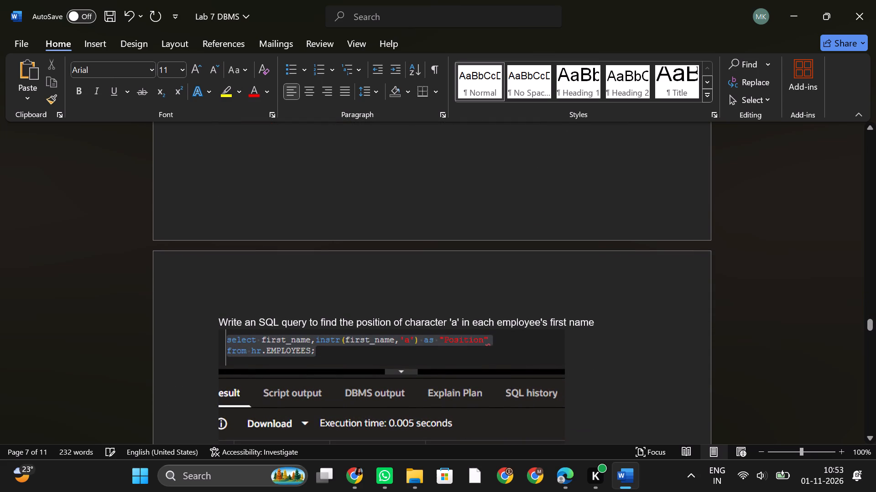
{"action": "type", "text": "10."}
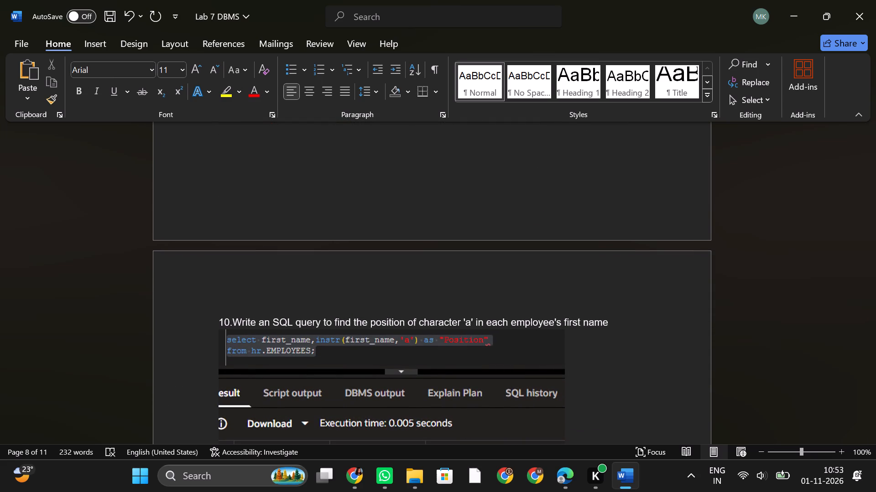
Delete all blank lines above question 10 so it sits directly below the substr(first_name,4,-2) result screenshot.
{"action": "key", "text": "Left"}
{"action": "key", "text": "Left"}
{"action": "key", "text": "Left"}
{"action": "key", "text": "BackSpace"}
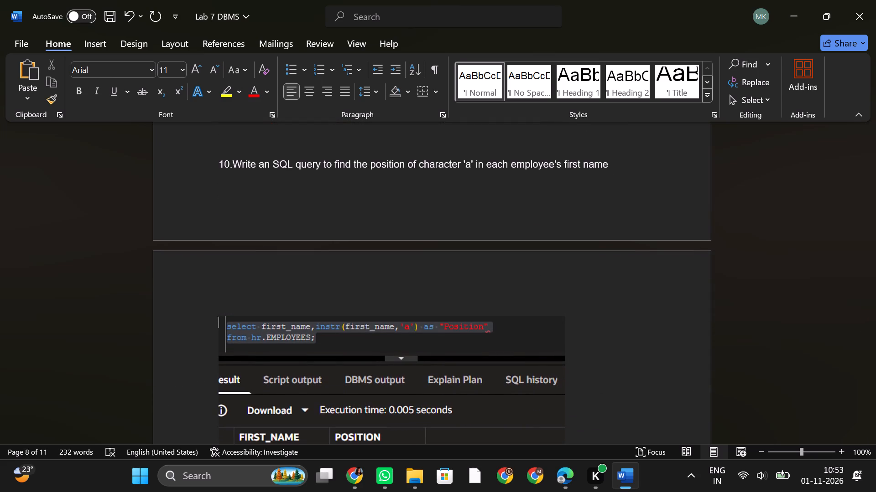
{"action": "key", "text": "BackSpace"}
{"action": "key", "text": "BackSpace"}
{"action": "key", "text": "BackSpace"}
{"action": "scroll", "coordinate": [217, 316], "scroll_direction": "up", "scroll_amount": 1}
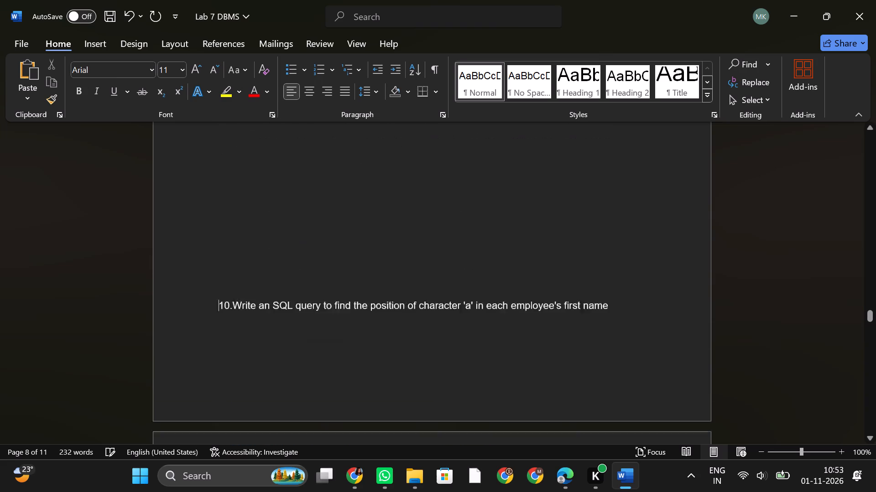
{"action": "scroll", "coordinate": [217, 316], "scroll_direction": "up", "scroll_amount": 1}
{"action": "key", "text": "BackSpace"}
{"action": "key", "text": "BackSpace"}
{"action": "key", "text": "BackSpace"}
{"action": "key", "text": "BackSpace"}
{"action": "key", "text": "BackSpace"}
{"action": "key", "text": "BackSpace"}
{"action": "key", "text": "BackSpace"}
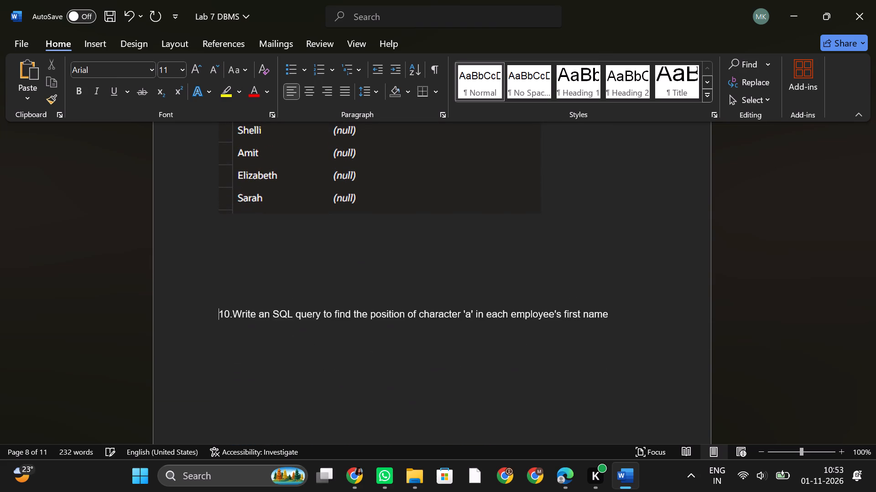
{"action": "key", "text": "BackSpace"}
{"action": "key", "text": "BackSpace"}
{"action": "key", "text": "BackSpace"}
{"action": "key", "text": "BackSpace"}
{"action": "key", "text": "BackSpace"}
{"action": "key", "text": "BackSpace"}
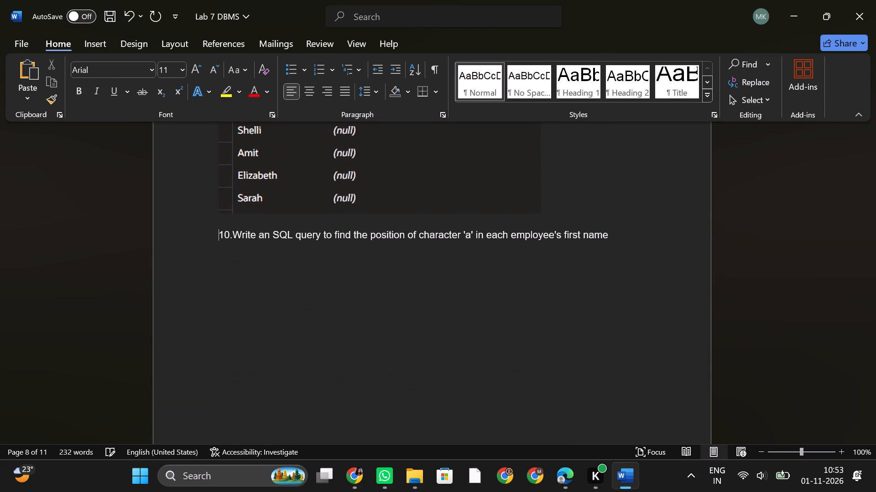
Shrink the instr(first_name,'a') query screenshot so it fits directly beneath question 10 on the same page.
{"action": "scroll", "coordinate": [217, 316], "scroll_direction": "down", "scroll_amount": 3}
{"action": "left_click", "coordinate": [357, 409]}
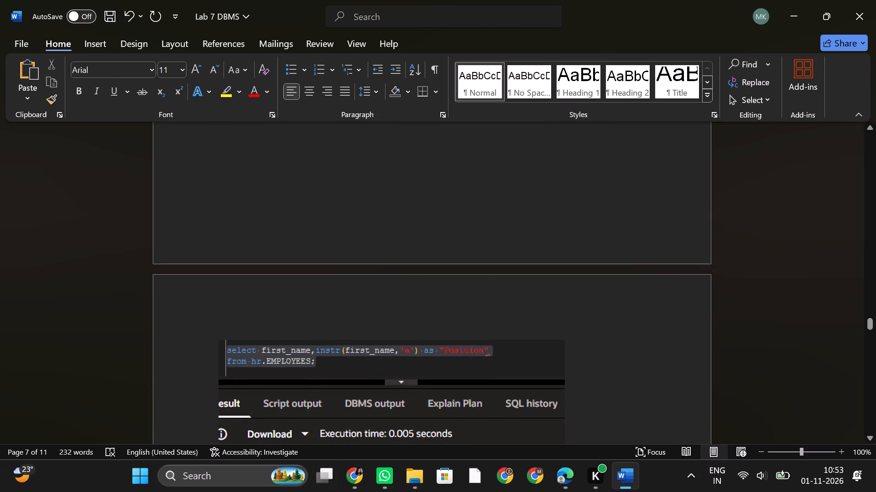
{"action": "scroll", "coordinate": [357, 409], "scroll_direction": "down", "scroll_amount": 2}
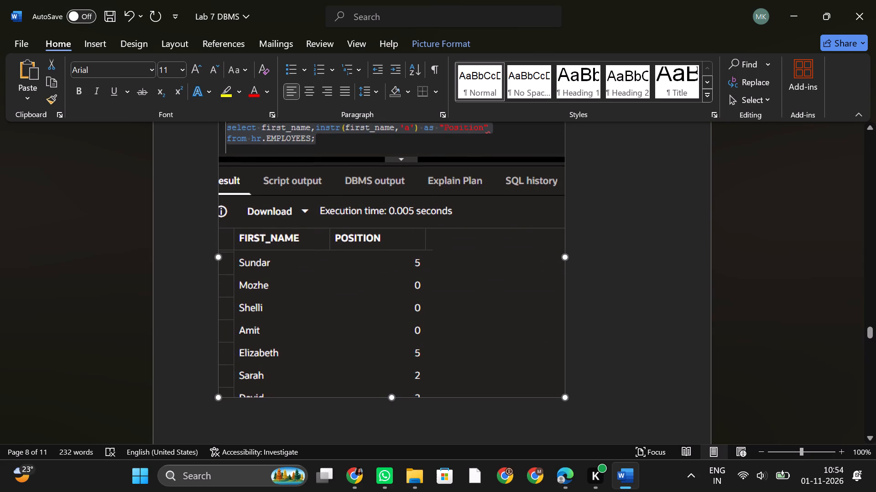
{"action": "left_click_drag", "start_coordinate": [564, 398], "coordinate": [464, 321]}
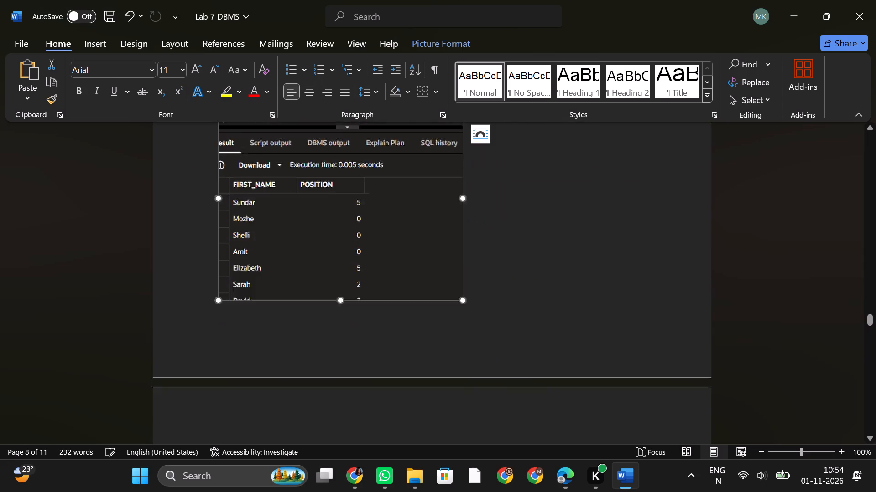
{"action": "scroll", "coordinate": [538, 321], "scroll_direction": "up", "scroll_amount": 1}
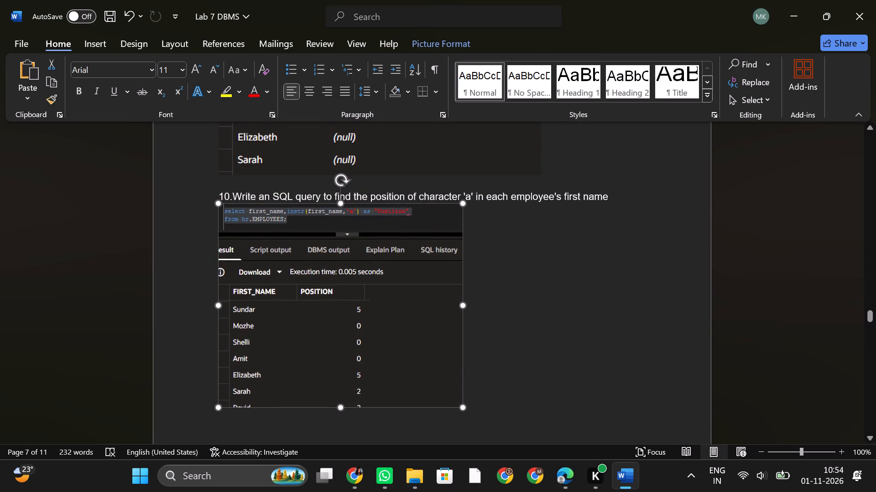
{"action": "left_click_drag", "start_coordinate": [463, 408], "coordinate": [548, 423]}
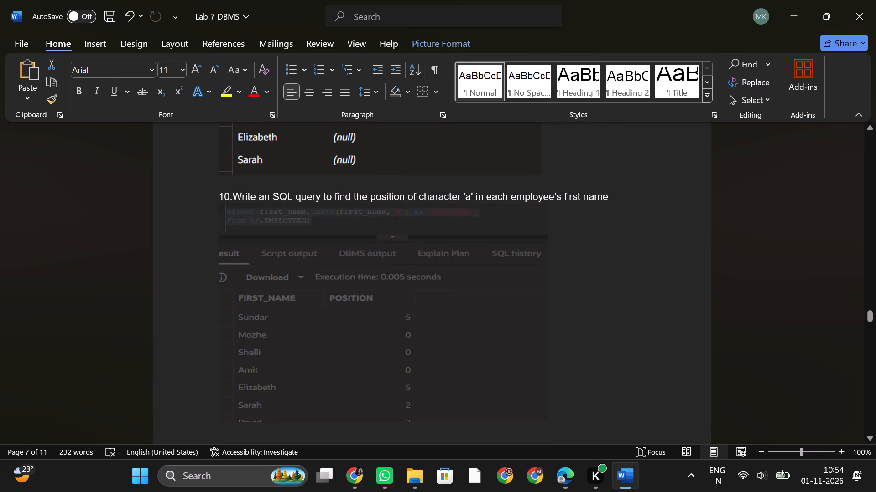
{"action": "left_click_drag", "start_coordinate": [548, 423], "coordinate": [534, 413]}
{"action": "left_click", "coordinate": [629, 368]}
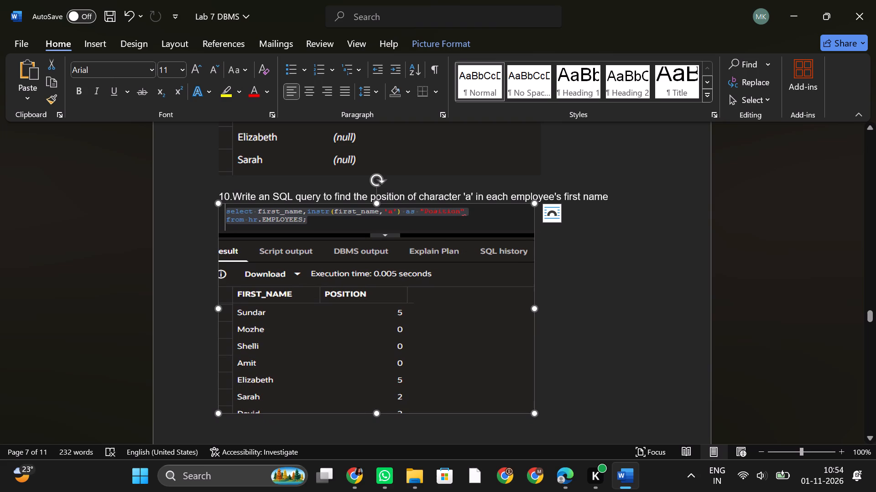
Delete the blank lines above question 9 so it sits just below the substr(first_name,0,2) result screenshot.
{"action": "scroll", "coordinate": [629, 368], "scroll_direction": "up", "scroll_amount": 2}
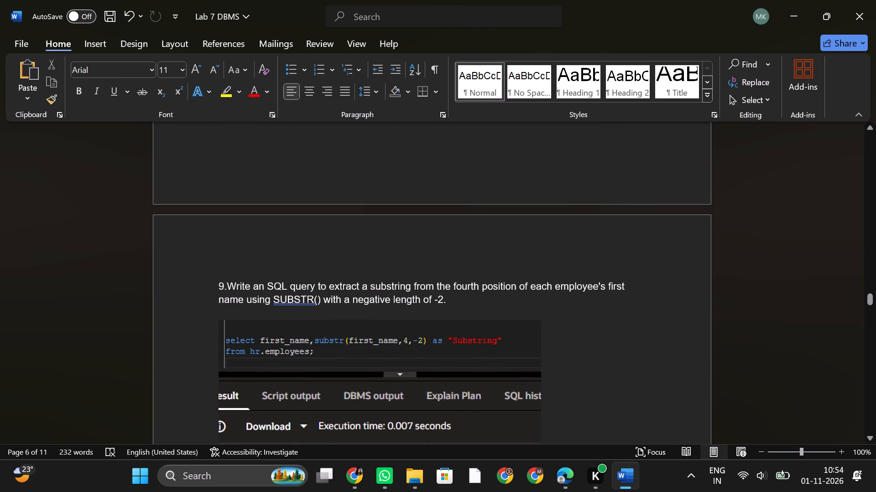
{"action": "left_click", "coordinate": [220, 284]}
{"action": "key", "text": "BackSpace"}
{"action": "key", "text": "BackSpace"}
{"action": "key", "text": "BackSpace"}
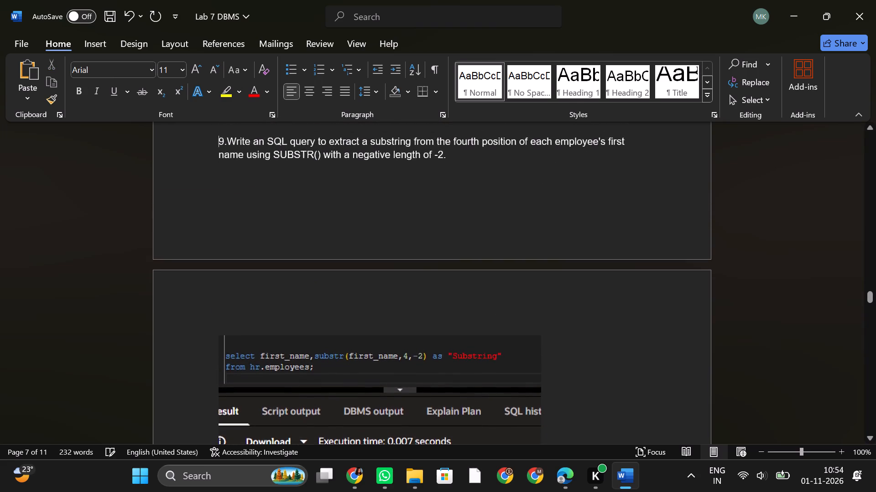
{"action": "scroll", "coordinate": [220, 284], "scroll_direction": "up", "scroll_amount": 2}
{"action": "key", "text": "BackSpace"}
{"action": "key", "text": "BackSpace"}
{"action": "key", "text": "BackSpace"}
{"action": "key", "text": "BackSpace"}
{"action": "key", "text": "BackSpace"}
{"action": "key", "text": "BackSpace"}
{"action": "key", "text": "BackSpace"}
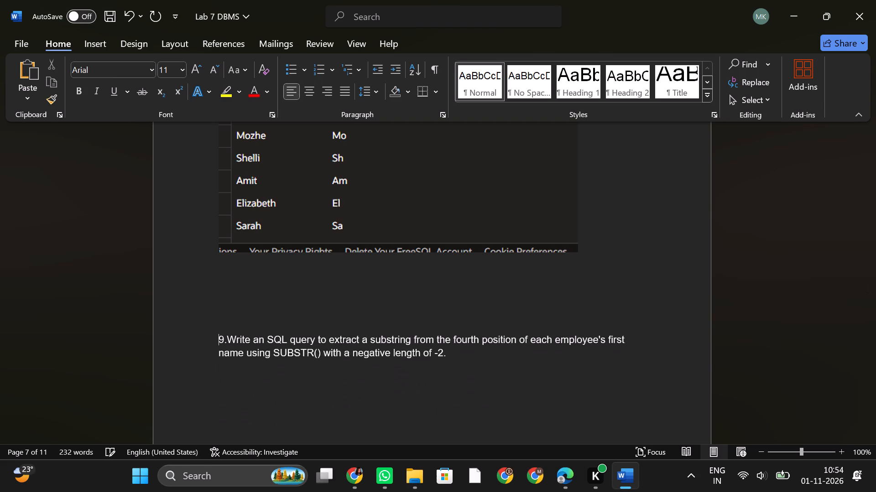
{"action": "key", "text": "BackSpace"}
{"action": "key", "text": "BackSpace"}
{"action": "key", "text": "BackSpace"}
{"action": "key", "text": "BackSpace"}
Delete blank lines above question 8 to pull it up onto the page with the substr(first_name,2) result screenshot.
{"action": "scroll", "coordinate": [220, 284], "scroll_direction": "up", "scroll_amount": 2}
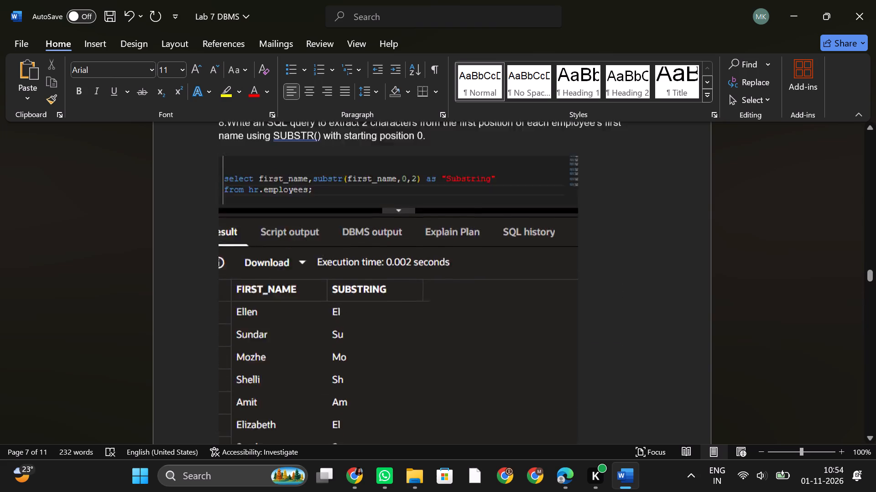
{"action": "scroll", "coordinate": [220, 284], "scroll_direction": "up", "scroll_amount": 1}
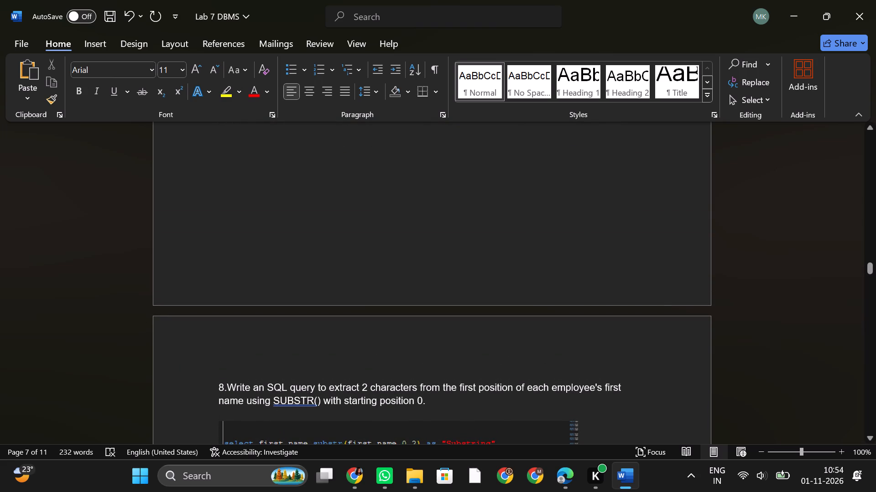
{"action": "left_click", "coordinate": [218, 385]}
{"action": "key", "text": "BackSpace"}
{"action": "key", "text": "BackSpace"}
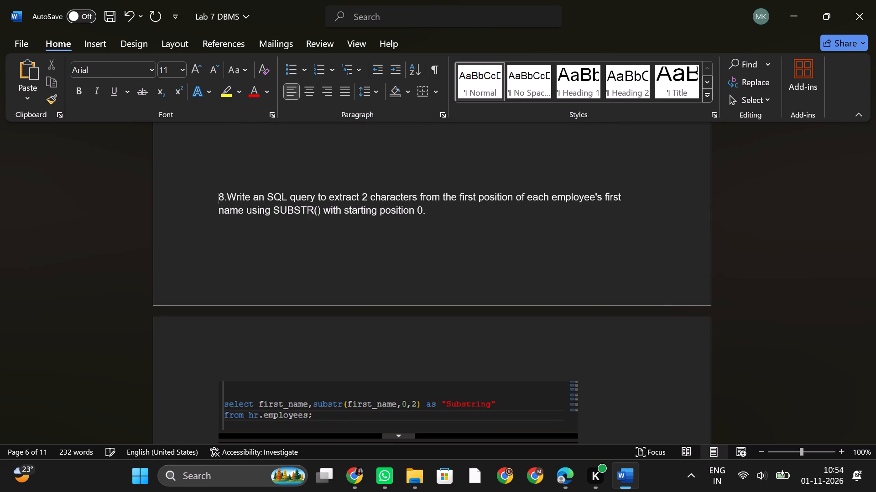
{"action": "key", "text": "BackSpace"}
{"action": "key", "text": "BackSpace"}
{"action": "key", "text": "BackSpace"}
{"action": "key", "text": "BackSpace"}
{"action": "scroll", "coordinate": [218, 385], "scroll_direction": "up", "scroll_amount": 2}
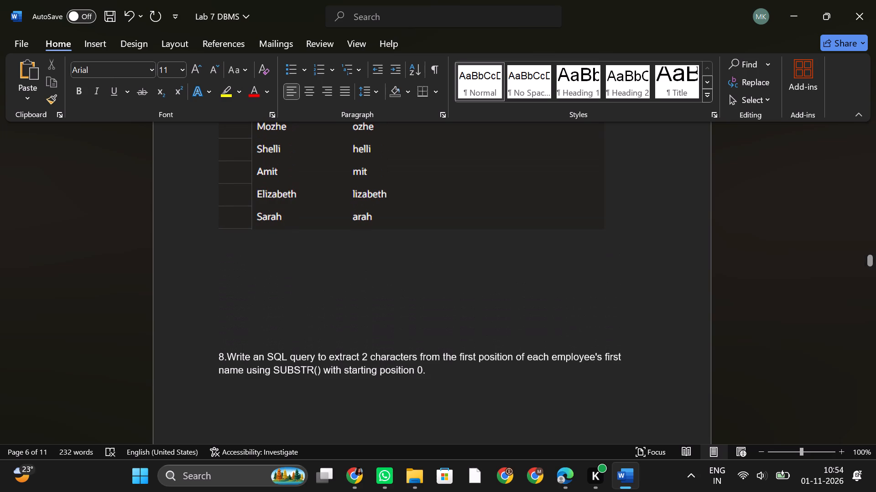
{"action": "key", "text": "BackSpace"}
{"action": "key", "text": "BackSpace"}
{"action": "key", "text": "BackSpace"}
{"action": "key", "text": "BackSpace"}
{"action": "key", "text": "BackSpace"}
Remove the extra blank lines above question 7 at the top of its page.
{"action": "scroll", "coordinate": [218, 385], "scroll_direction": "down", "scroll_amount": 2}
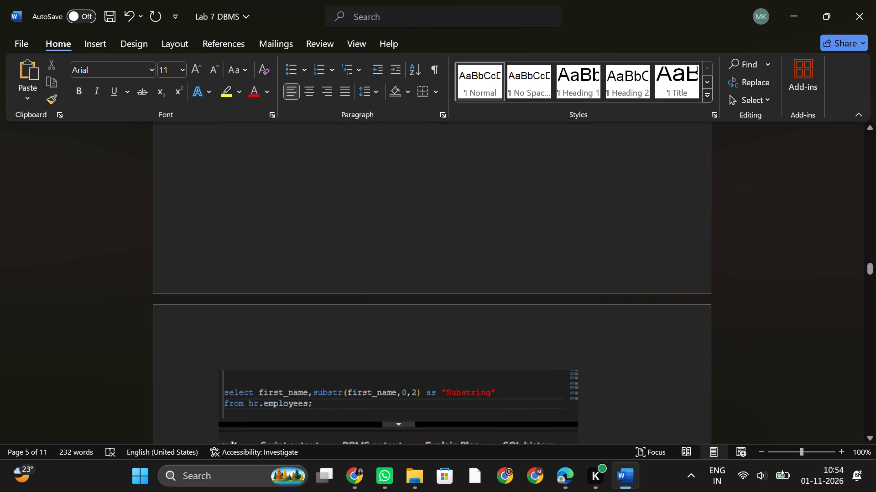
{"action": "scroll", "coordinate": [277, 298], "scroll_direction": "down", "scroll_amount": 1}
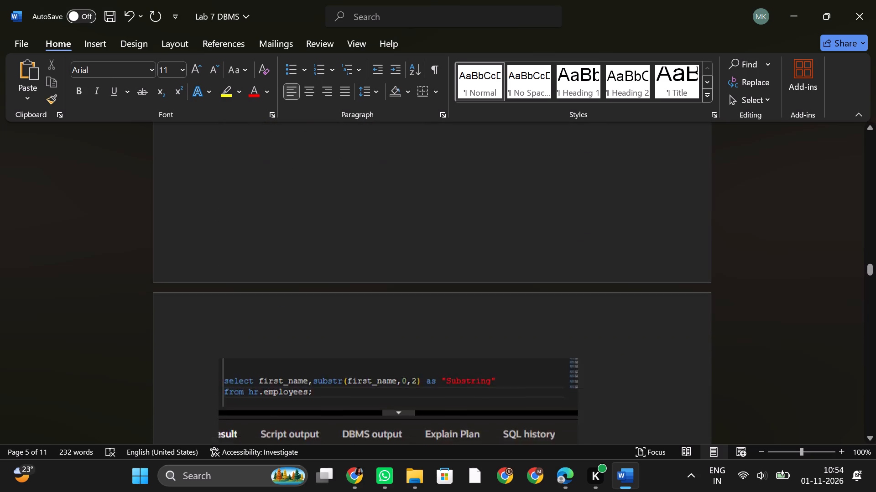
{"action": "scroll", "coordinate": [277, 298], "scroll_direction": "down", "scroll_amount": 2}
{"action": "scroll", "coordinate": [277, 298], "scroll_direction": "up", "scroll_amount": 1}
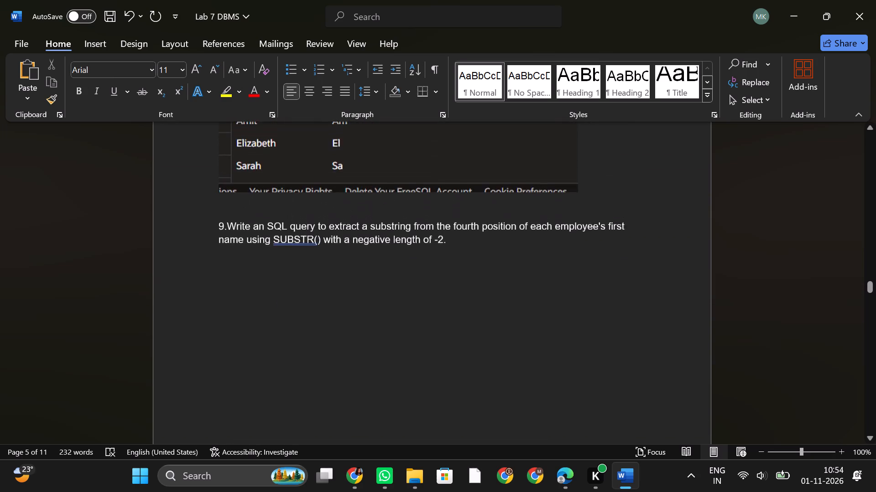
{"action": "scroll", "coordinate": [277, 298], "scroll_direction": "up", "scroll_amount": 1}
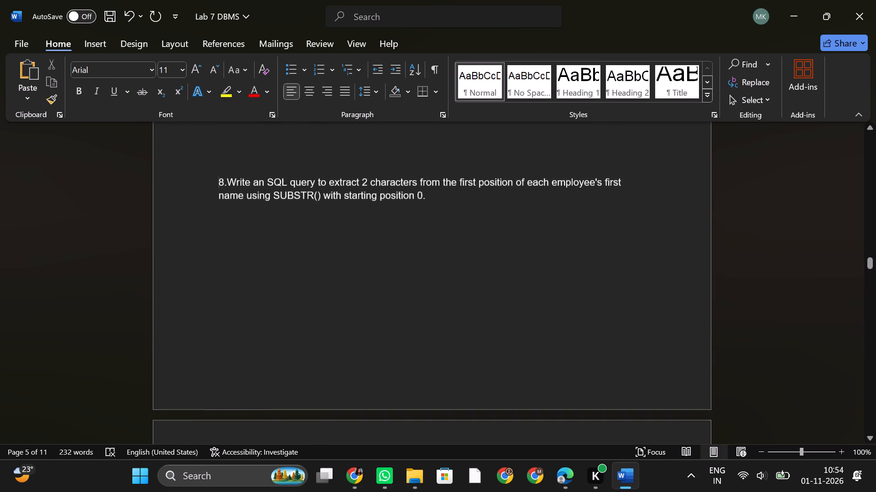
{"action": "scroll", "coordinate": [277, 298], "scroll_direction": "up", "scroll_amount": 1}
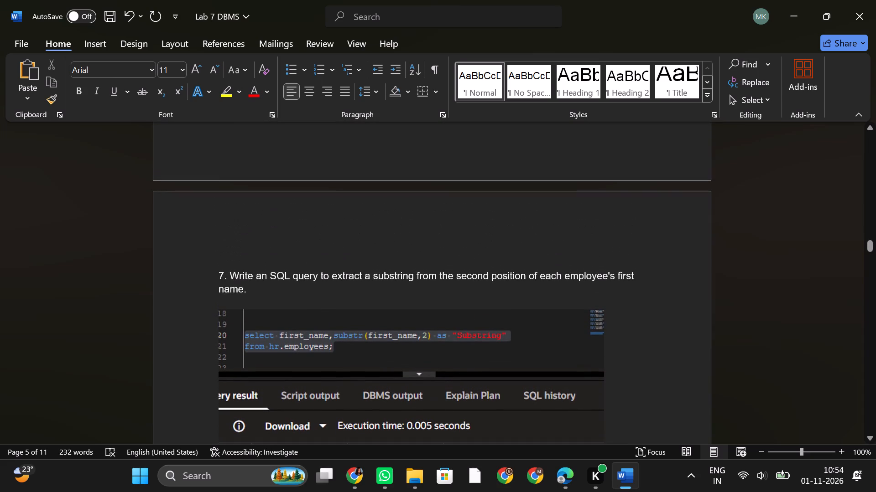
{"action": "left_click", "coordinate": [217, 273]}
{"action": "key", "text": "BackSpace"}
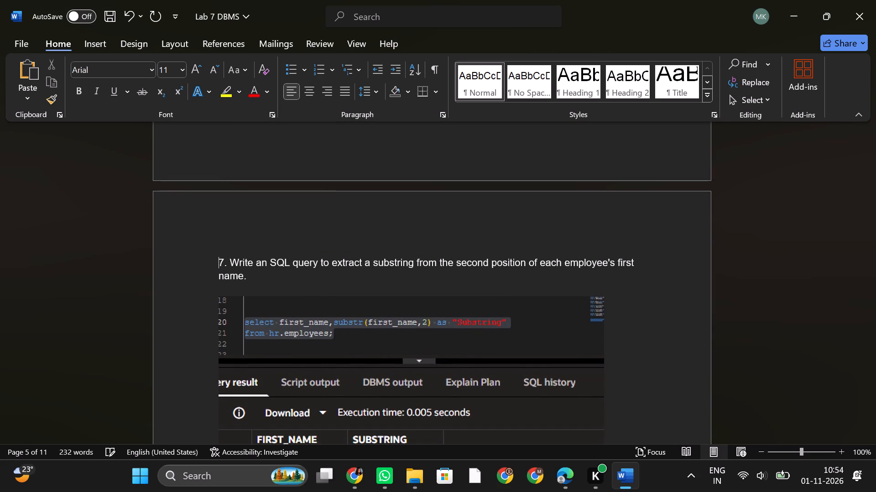
{"action": "key", "text": "BackSpace"}
Remove two more blank lines between the substr(first_name,2) result screenshot and question 8.
{"action": "scroll", "coordinate": [217, 273], "scroll_direction": "down", "scroll_amount": 2}
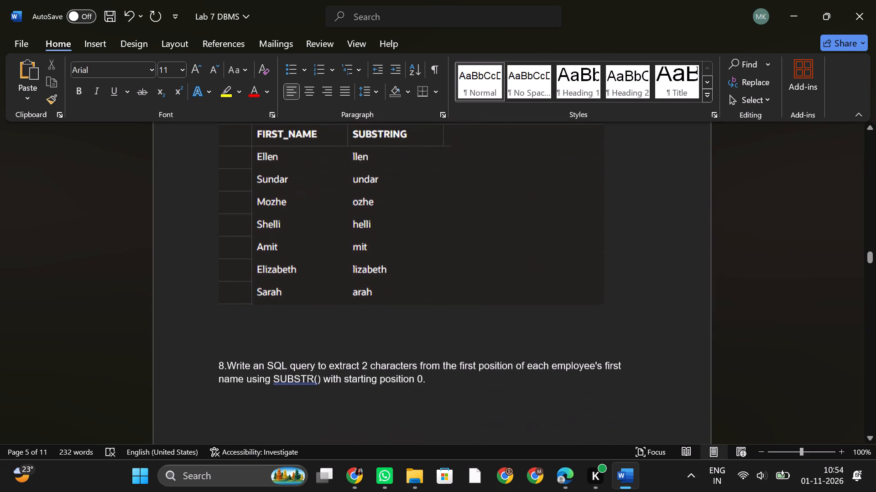
{"action": "left_click", "coordinate": [217, 365]}
{"action": "key", "text": "BackSpace"}
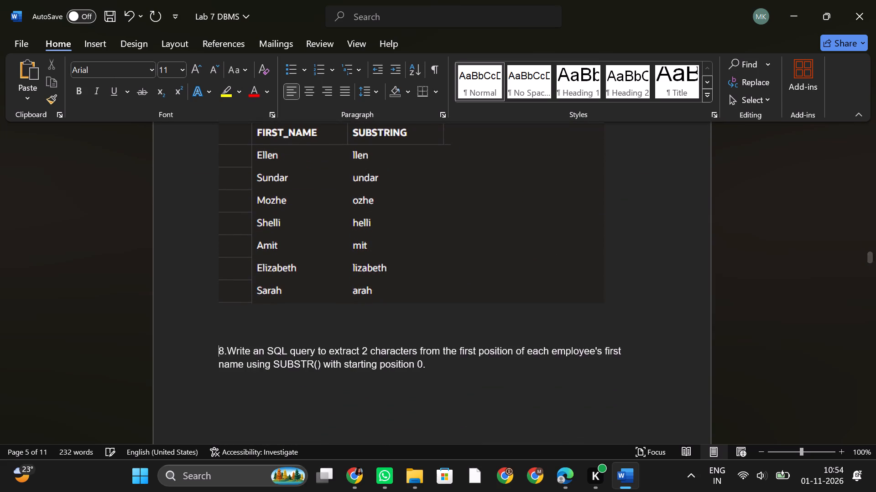
{"action": "key", "text": "BackSpace"}
Shrink the substr(first_name,0,2) query screenshot so it fits directly beneath question 8 on the same page.
{"action": "scroll", "coordinate": [217, 365], "scroll_direction": "down", "scroll_amount": 1}
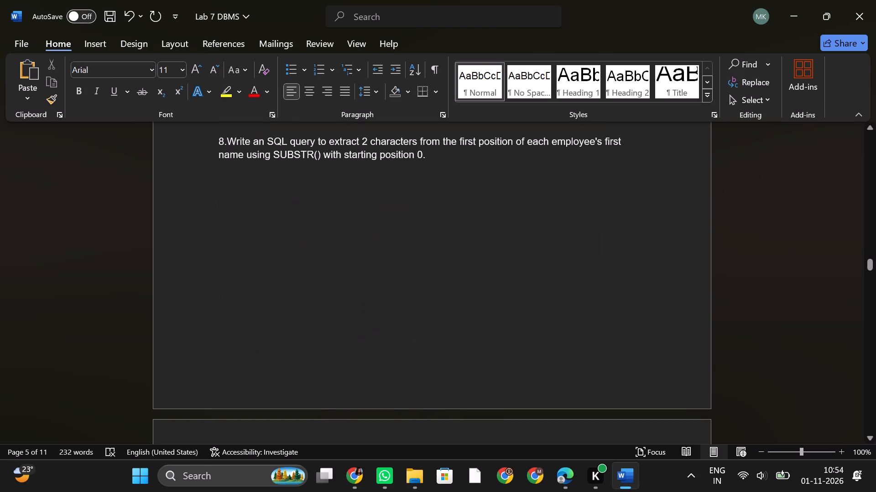
{"action": "scroll", "coordinate": [317, 395], "scroll_direction": "down", "scroll_amount": 4}
{"action": "scroll", "coordinate": [317, 395], "scroll_direction": "up", "scroll_amount": 1}
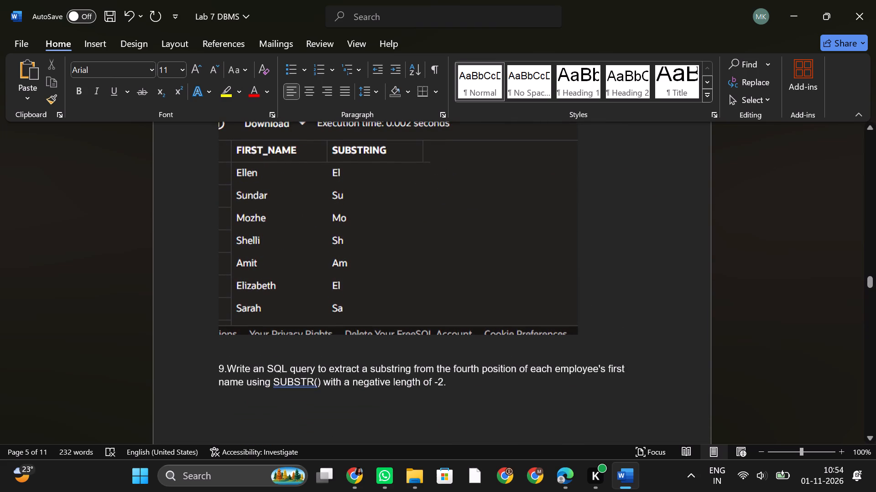
{"action": "left_click", "coordinate": [546, 296]}
{"action": "left_click_drag", "start_coordinate": [581, 335], "coordinate": [535, 319]}
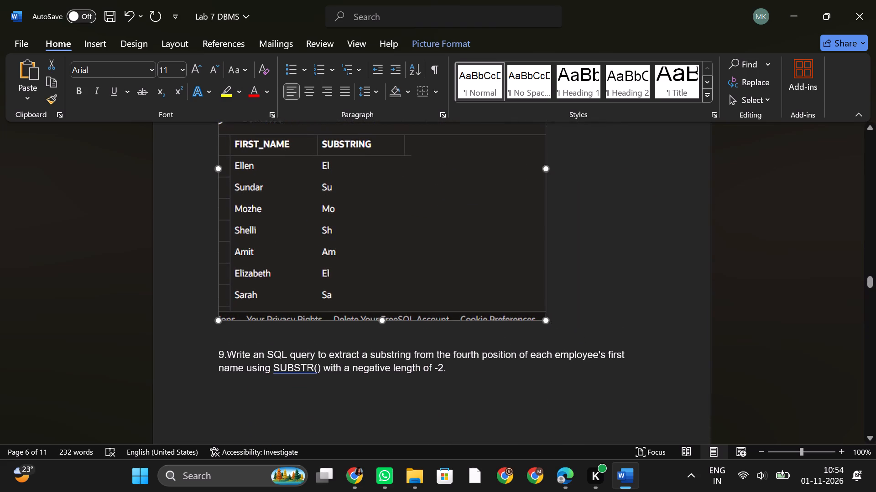
{"action": "left_click_drag", "start_coordinate": [535, 319], "coordinate": [501, 281]}
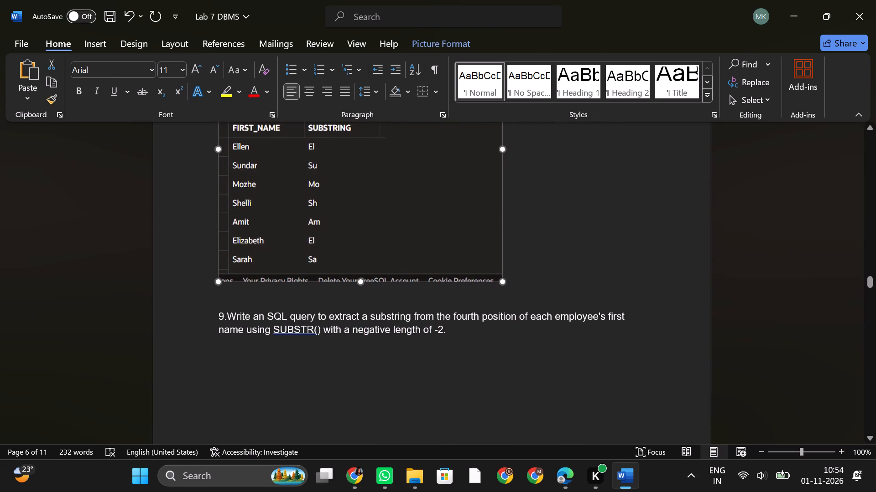
{"action": "left_click_drag", "start_coordinate": [501, 281], "coordinate": [458, 154]}
{"action": "scroll", "coordinate": [458, 154], "scroll_direction": "up", "scroll_amount": 1}
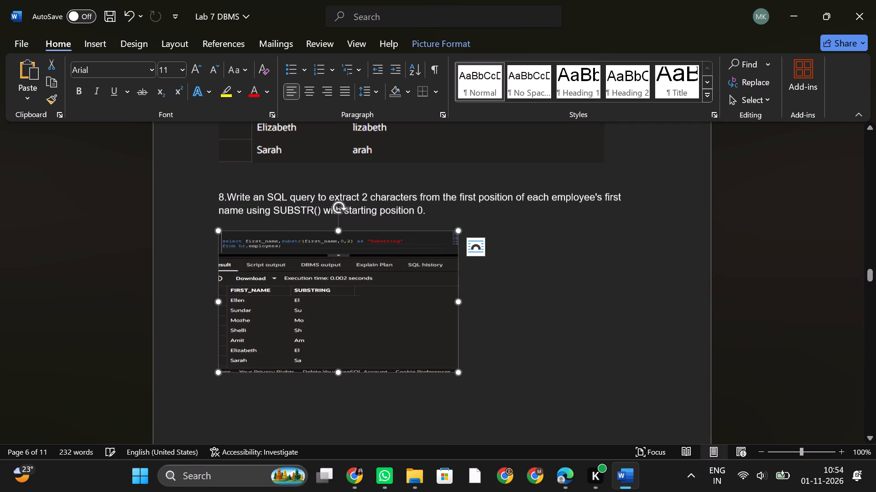
{"action": "scroll", "coordinate": [458, 154], "scroll_direction": "up", "scroll_amount": 1}
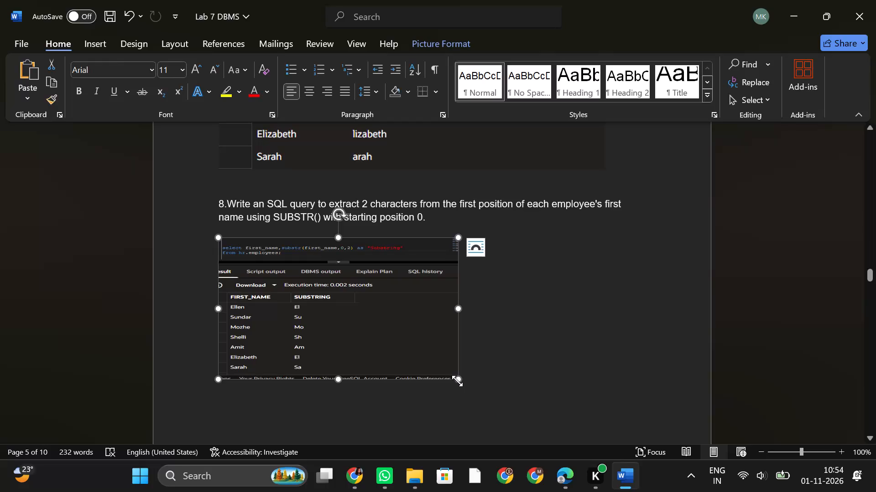
{"action": "left_click_drag", "start_coordinate": [457, 381], "coordinate": [508, 410]}
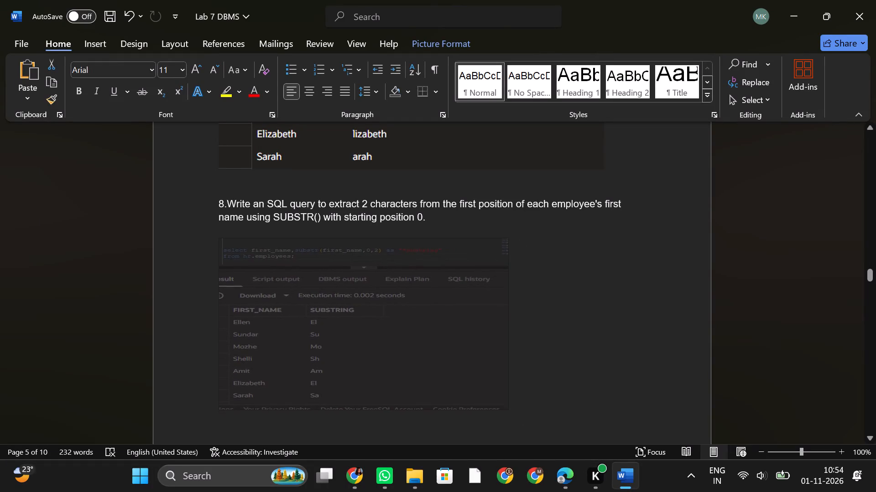
{"action": "left_click_drag", "start_coordinate": [508, 410], "coordinate": [493, 402]}
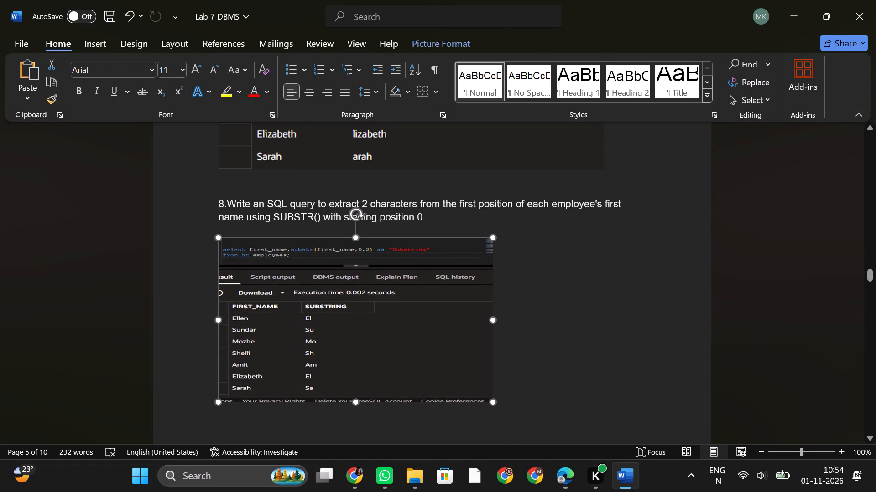
{"action": "left_click_drag", "start_coordinate": [493, 402], "coordinate": [511, 405]}
{"action": "left_click", "coordinate": [603, 376]}
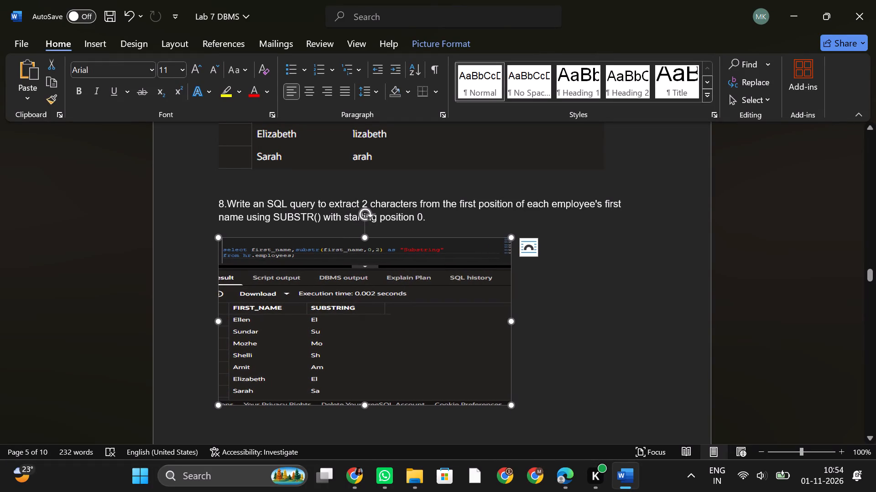
Shrink the substr(first_name,4,-2) screenshot slightly so question 10 and its instr screenshot fit on the same page.
{"action": "scroll", "coordinate": [603, 376], "scroll_direction": "down", "scroll_amount": 2}
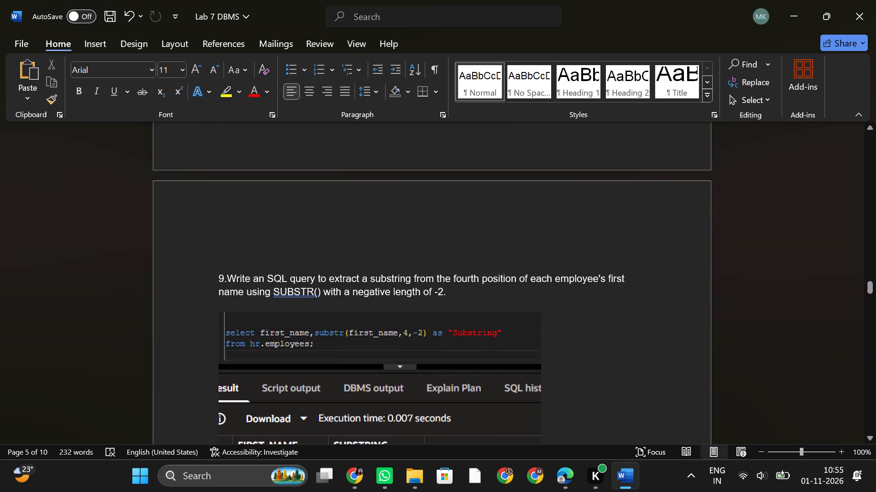
{"action": "scroll", "coordinate": [540, 371], "scroll_direction": "down", "scroll_amount": 2}
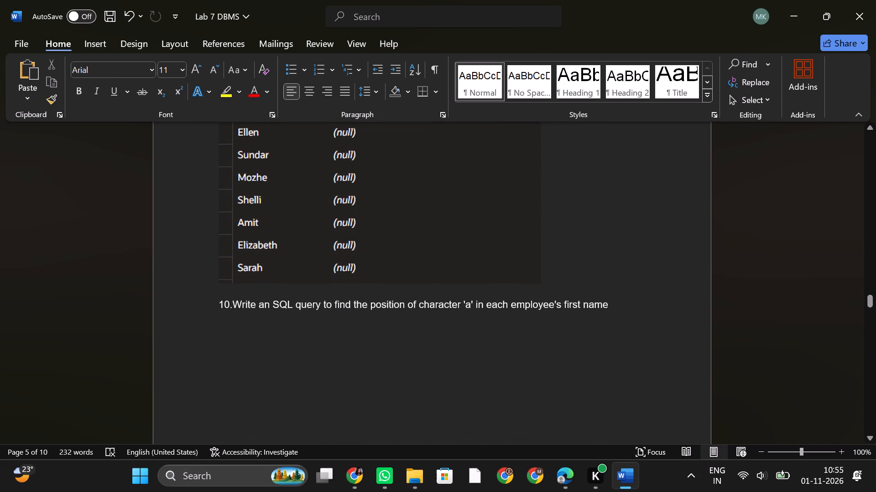
{"action": "left_click", "coordinate": [537, 278]}
{"action": "left_click_drag", "start_coordinate": [542, 283], "coordinate": [522, 259]}
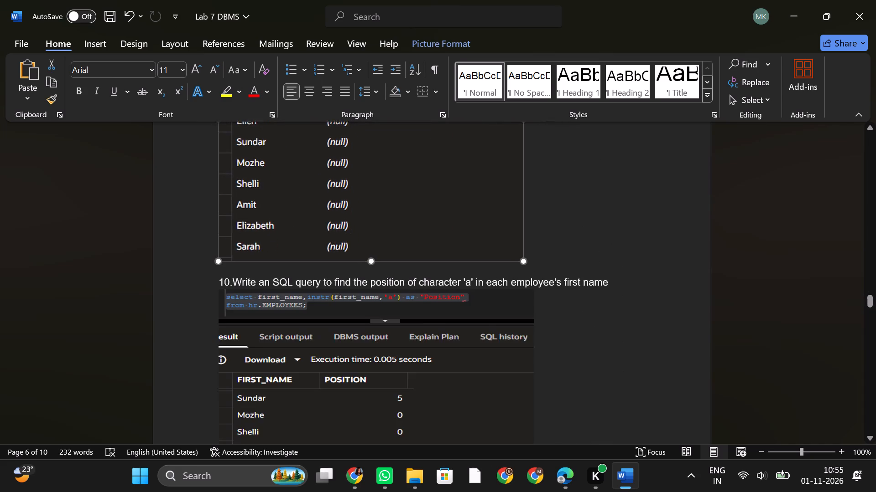
{"action": "left_click_drag", "start_coordinate": [522, 259], "coordinate": [516, 242]}
Add the number "11." in front of the question about displaying the length of each employee's first name.
{"action": "scroll", "coordinate": [592, 327], "scroll_direction": "down", "scroll_amount": 1}
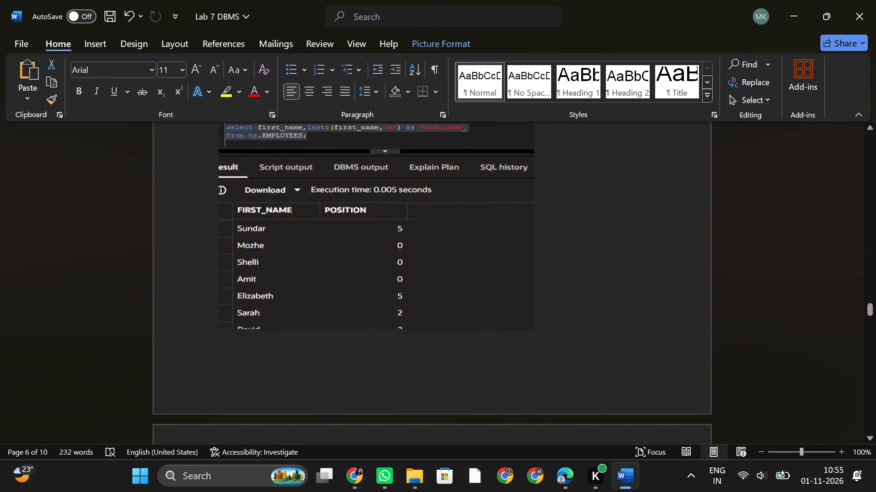
{"action": "scroll", "coordinate": [592, 327], "scroll_direction": "down", "scroll_amount": 2}
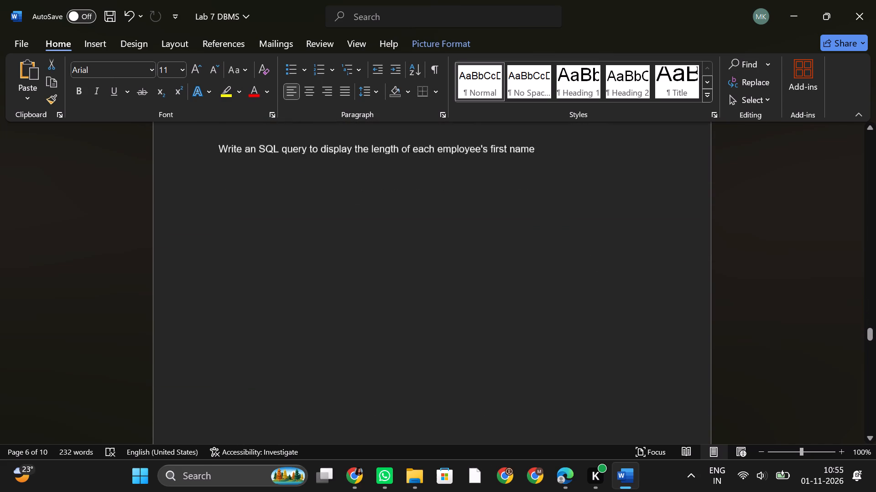
{"action": "scroll", "coordinate": [592, 327], "scroll_direction": "down", "scroll_amount": 1}
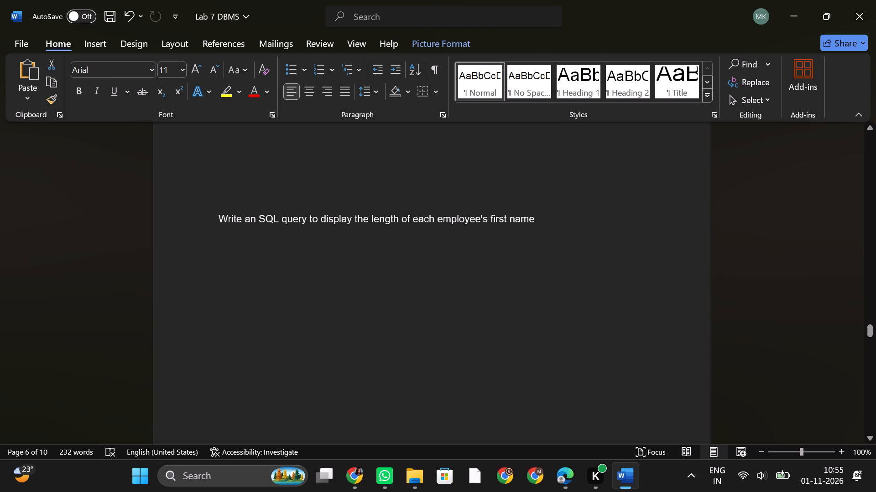
{"action": "left_click", "coordinate": [219, 217]}
{"action": "type", "text": "11/"}
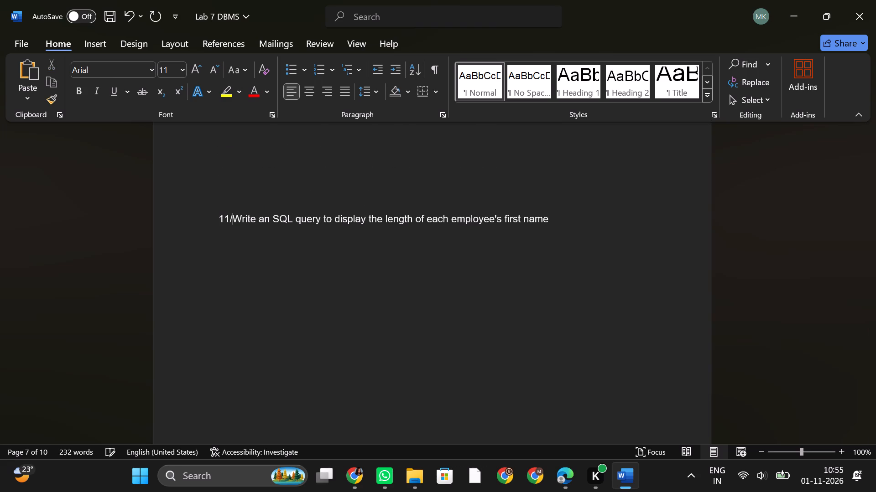
{"action": "key", "text": "BackSpace"}
{"action": "key", "text": "period"}
Remove the blank lines above question 11 so it starts at the top of the page with its length(first_name) screenshot.
{"action": "key", "text": "Left"}
{"action": "key", "text": "Left"}
{"action": "key", "text": "Left"}
{"action": "key", "text": "Return"}
{"action": "key", "text": "BackSpace"}
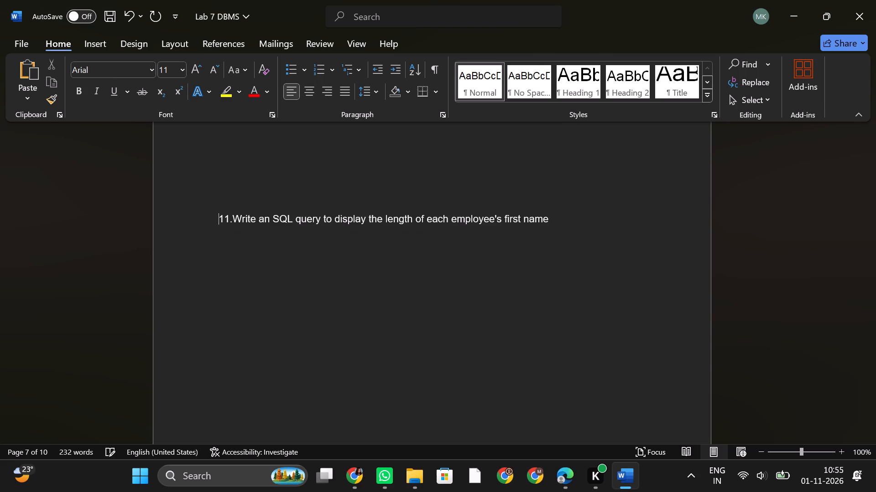
{"action": "key", "text": "BackSpace"}
{"action": "key", "text": "BackSpace"}
{"action": "key", "text": "BackSpace"}
{"action": "key", "text": "BackSpace"}
{"action": "scroll", "coordinate": [213, 220], "scroll_direction": "up", "scroll_amount": 1}
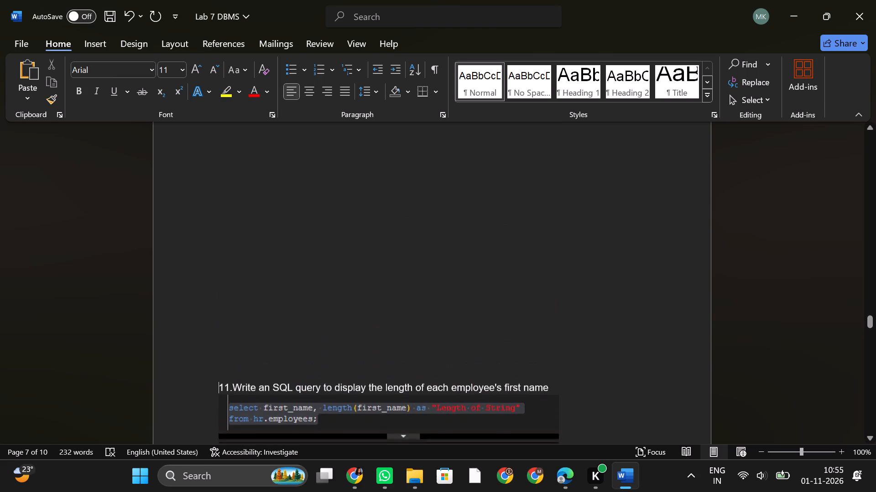
{"action": "scroll", "coordinate": [213, 220], "scroll_direction": "up", "scroll_amount": 1}
{"action": "key", "text": "BackSpace"}
{"action": "key", "text": "BackSpace"}
{"action": "key", "text": "BackSpace"}
{"action": "key", "text": "BackSpace"}
{"action": "key", "text": "BackSpace"}
{"action": "key", "text": "BackSpace"}
{"action": "key", "text": "BackSpace"}
{"action": "key", "text": "BackSpace"}
{"action": "key", "text": "BackSpace"}
{"action": "key", "text": "BackSpace"}
{"action": "key", "text": "BackSpace"}
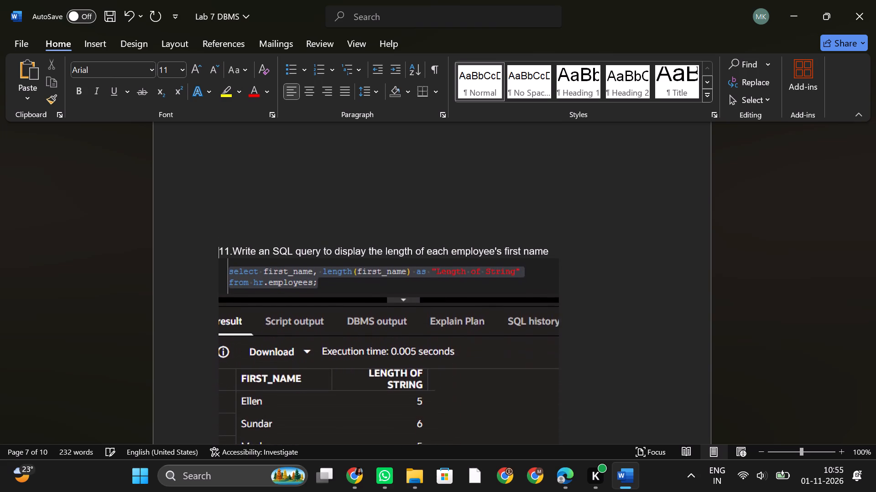
{"action": "key", "text": "BackSpace"}
{"action": "key", "text": "BackSpace"}
{"action": "key", "text": "BackSpace"}
{"action": "key", "text": "BackSpace"}
{"action": "key", "text": "BackSpace"}
{"action": "key", "text": "BackSpace"}
{"action": "key", "text": "BackSpace"}
{"action": "key", "text": "BackSpace"}
{"action": "scroll", "coordinate": [213, 220], "scroll_direction": "up", "scroll_amount": 1}
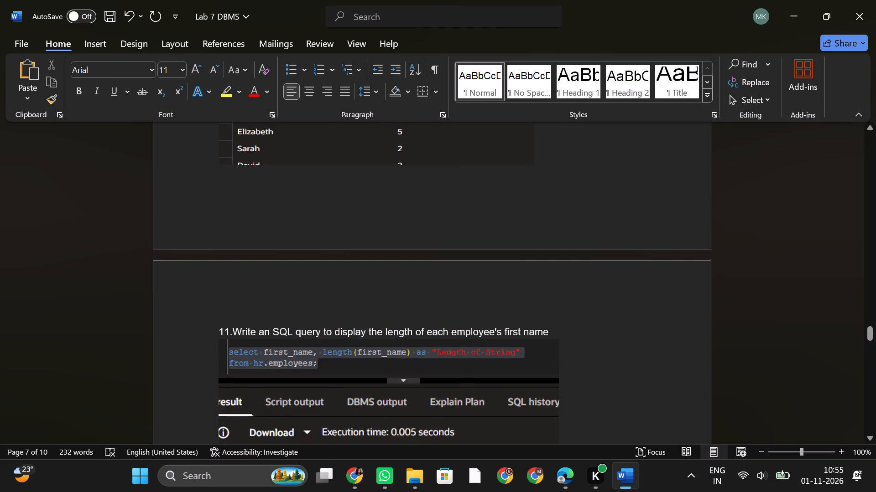
{"action": "scroll", "coordinate": [213, 220], "scroll_direction": "up", "scroll_amount": 1}
{"action": "key", "text": "BackSpace"}
{"action": "key", "text": "Tab"}
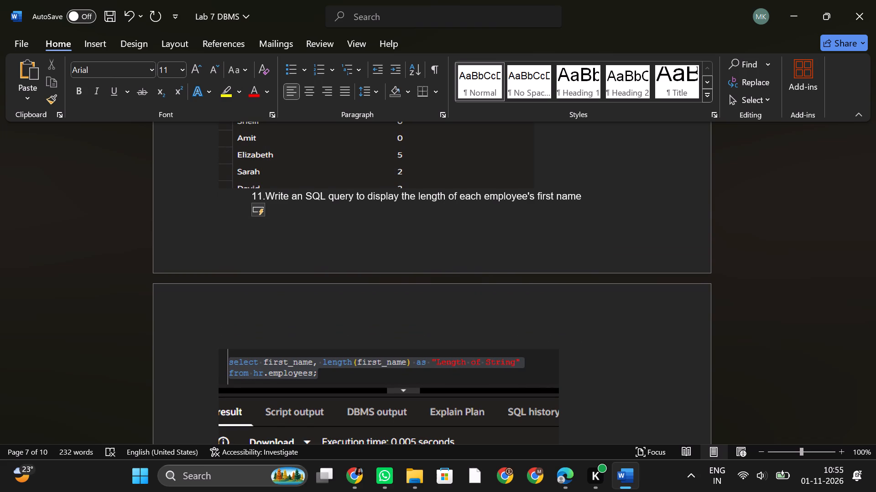
{"action": "key", "text": "Tab"}
{"action": "key", "text": "BackSpace"}
{"action": "key", "text": "BackSpace"}
{"action": "key", "text": "Return"}
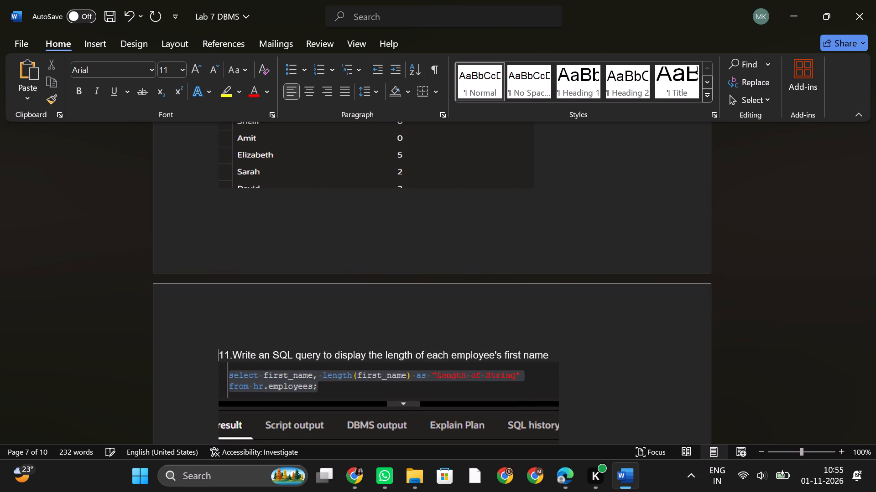
Add the number "12." in front of the question about replacing the character 'a' with '$' in each first name.
{"action": "scroll", "coordinate": [213, 220], "scroll_direction": "down", "scroll_amount": 1}
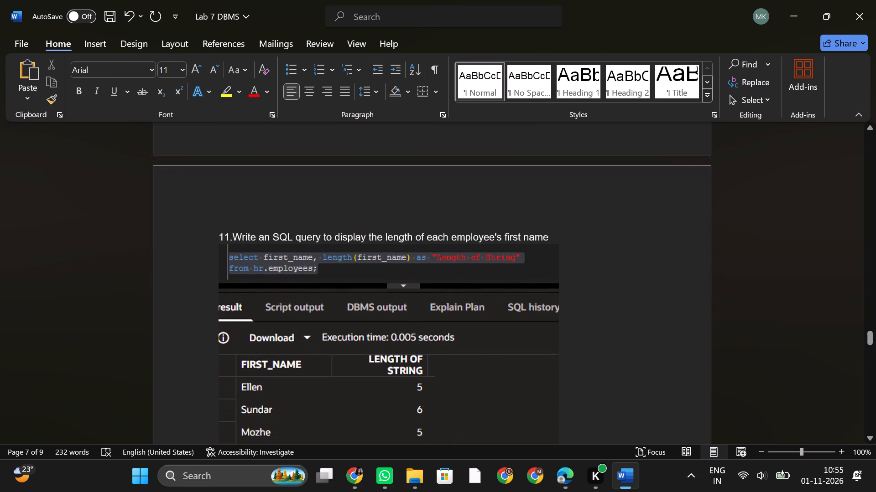
{"action": "scroll", "coordinate": [213, 220], "scroll_direction": "down", "scroll_amount": 2}
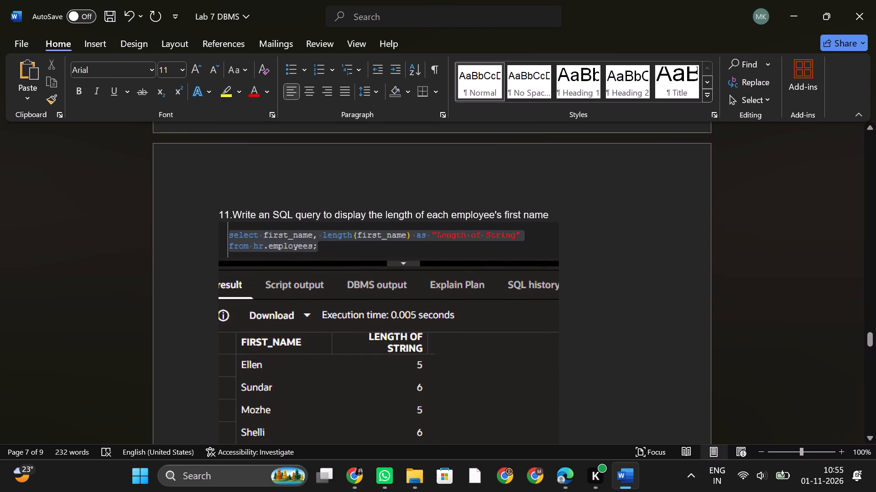
{"action": "scroll", "coordinate": [213, 220], "scroll_direction": "down", "scroll_amount": 2}
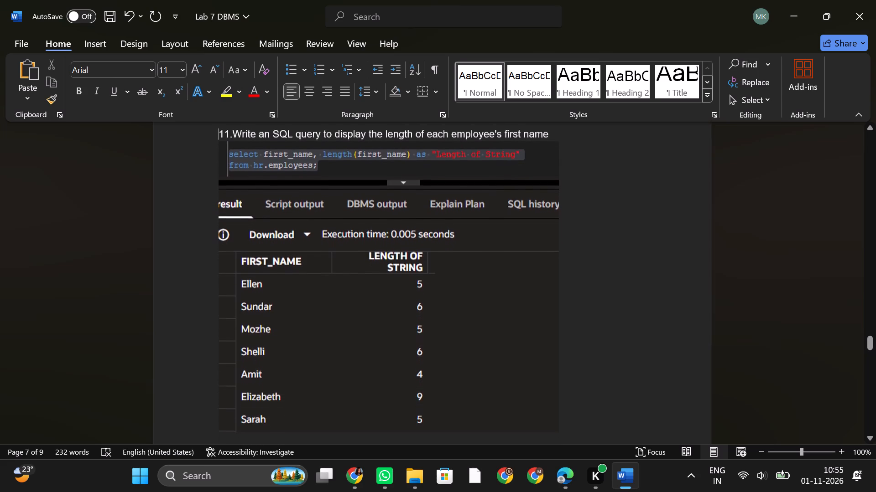
{"action": "scroll", "coordinate": [213, 220], "scroll_direction": "down", "scroll_amount": 3}
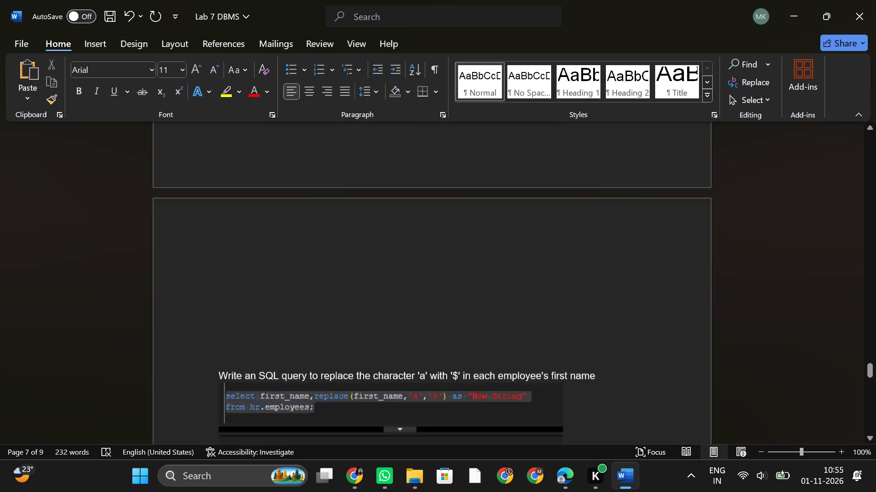
{"action": "scroll", "coordinate": [213, 220], "scroll_direction": "down", "scroll_amount": 1}
{"action": "scroll", "coordinate": [213, 220], "scroll_direction": "up", "scroll_amount": 1}
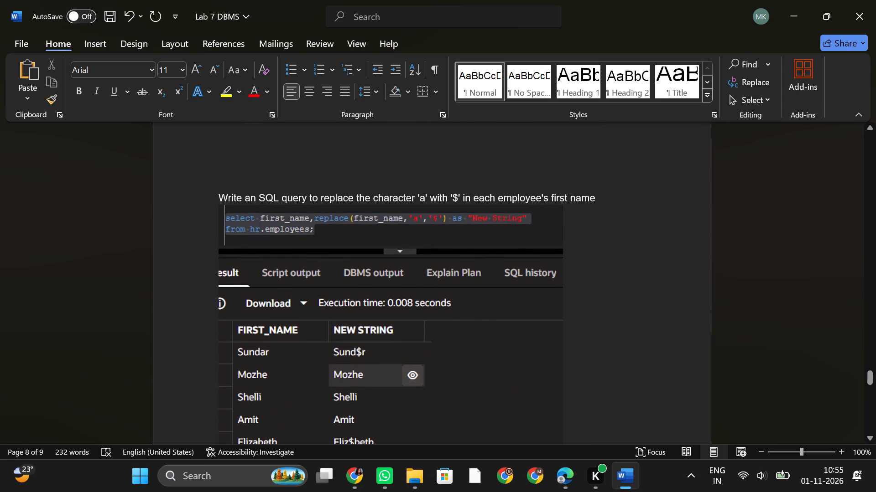
{"action": "left_click", "coordinate": [216, 193]}
{"action": "type", "text": "12/."}
{"action": "key", "text": "BackSpace"}
{"action": "key", "text": "BackSpace"}
{"action": "key", "text": "period"}
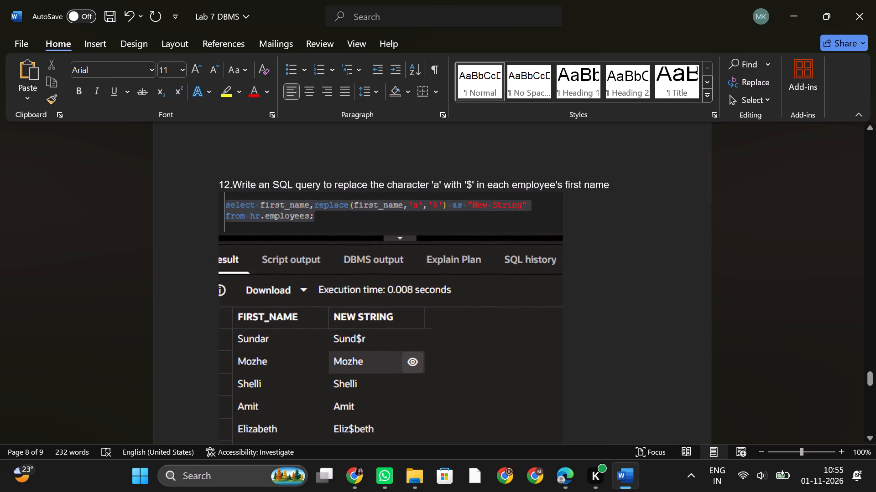
Add the number "13." in front of the question about replacing 'Management' with 'Systems' in 'Database Management'.
{"action": "scroll", "coordinate": [210, 198], "scroll_direction": "down", "scroll_amount": 2}
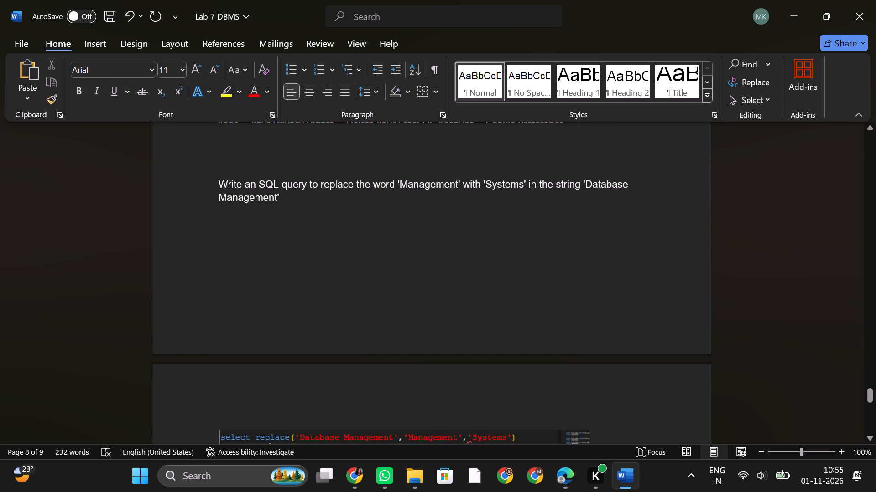
{"action": "left_click", "coordinate": [218, 183]}
{"action": "type", "text": "13."}
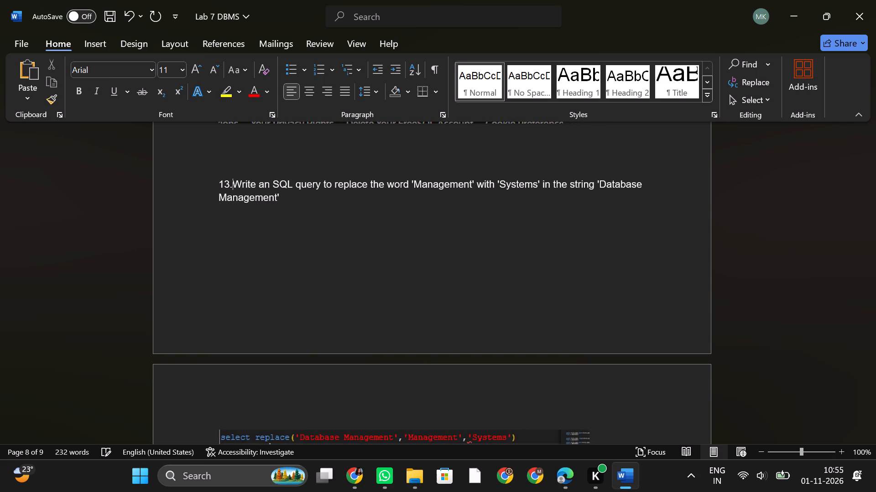
Replace the "Rounding off." label above the round(45.926) query screenshot with the number "14.".
{"action": "scroll", "coordinate": [218, 183], "scroll_direction": "down", "scroll_amount": 3}
{"action": "scroll", "coordinate": [218, 183], "scroll_direction": "up", "scroll_amount": 1}
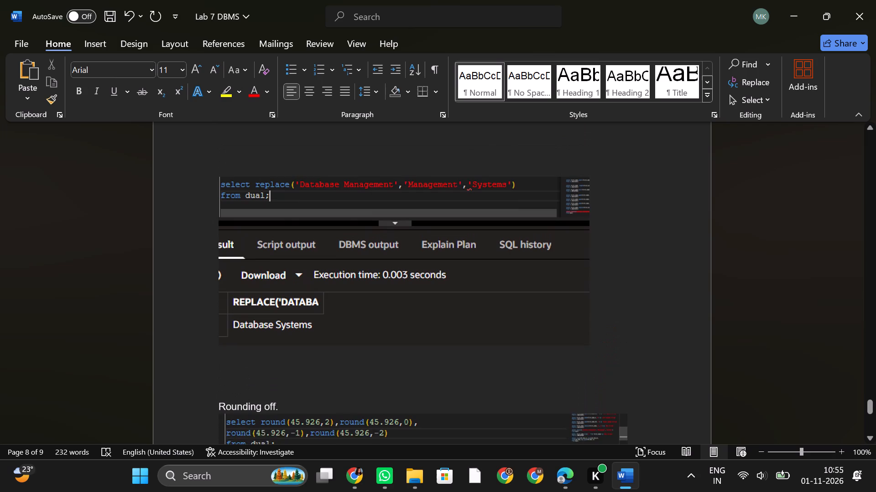
{"action": "scroll", "coordinate": [218, 183], "scroll_direction": "up", "scroll_amount": 1}
{"action": "scroll", "coordinate": [239, 362], "scroll_direction": "down", "scroll_amount": 1}
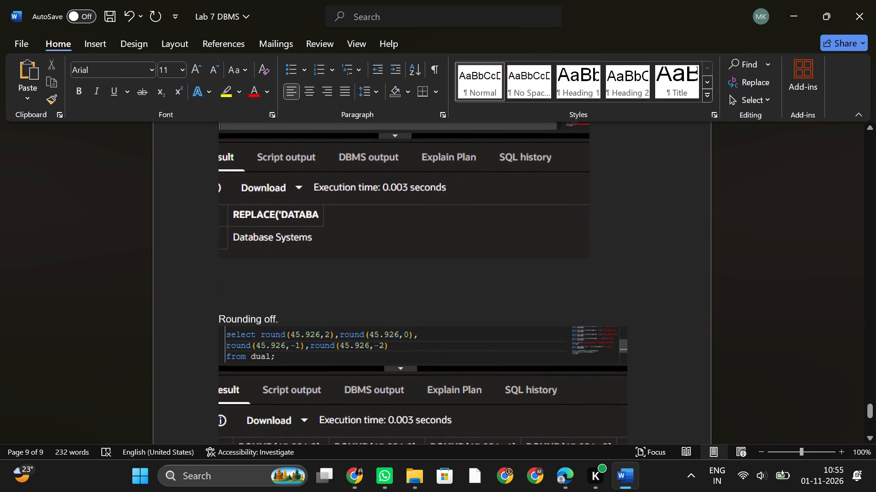
{"action": "left_click", "coordinate": [218, 318]}
{"action": "type", "text": "14."}
{"action": "left_click_drag", "start_coordinate": [301, 317], "coordinate": [262, 319]}
{"action": "left_click_drag", "start_coordinate": [262, 319], "coordinate": [232, 319]}
{"action": "key", "text": "BackSpace"}
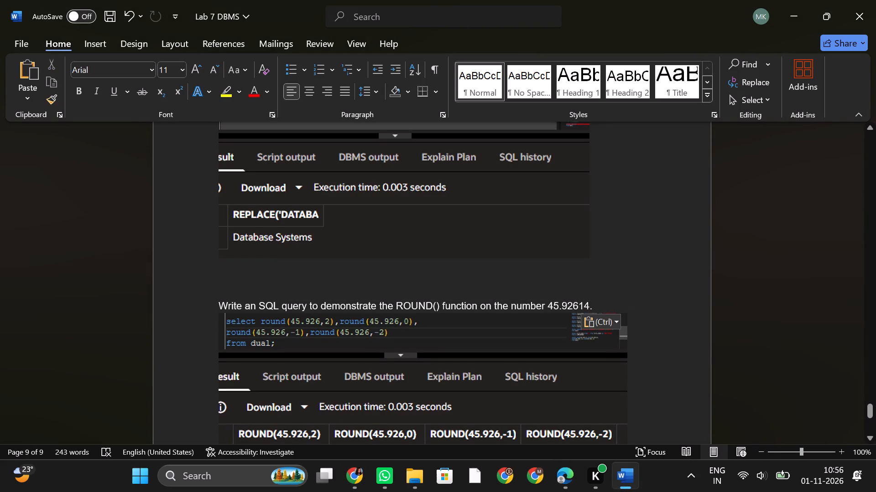
{"action": "type", "text": "14."}
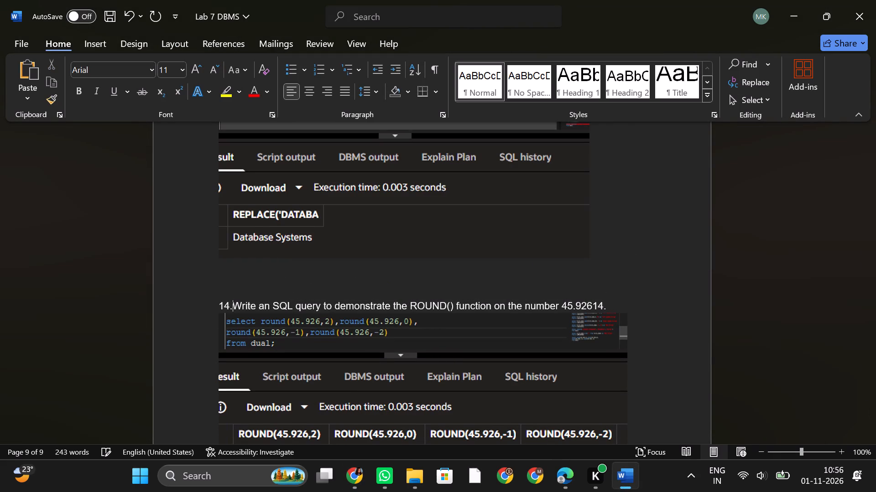
Remove the blank lines above question 12 so it starts at the top of the page with its replace(first_name) screenshot.
{"action": "scroll", "coordinate": [219, 303], "scroll_direction": "down", "scroll_amount": 3}
{"action": "scroll", "coordinate": [219, 303], "scroll_direction": "up", "scroll_amount": 2}
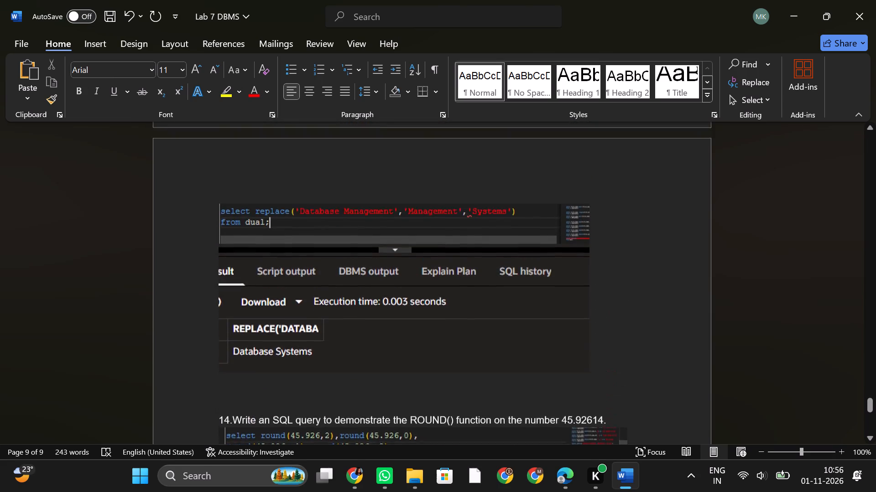
{"action": "scroll", "coordinate": [219, 303], "scroll_direction": "up", "scroll_amount": 4}
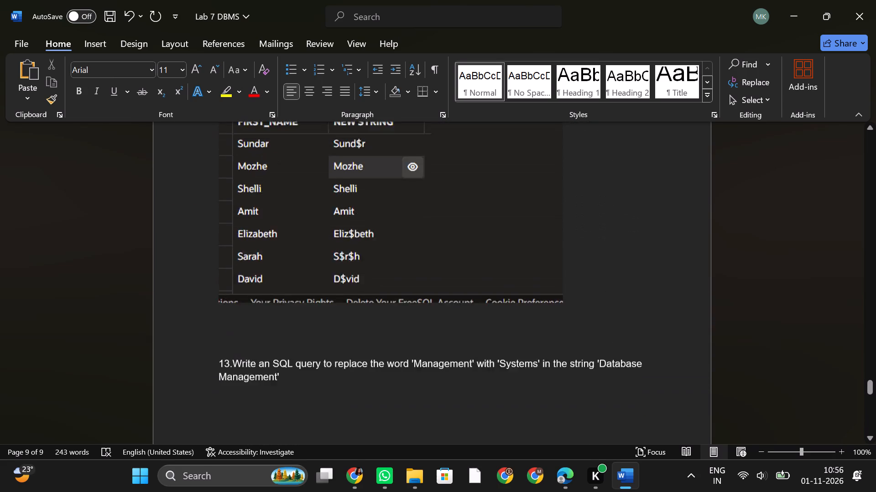
{"action": "scroll", "coordinate": [219, 303], "scroll_direction": "up", "scroll_amount": 3}
{"action": "scroll", "coordinate": [219, 303], "scroll_direction": "down", "scroll_amount": 2}
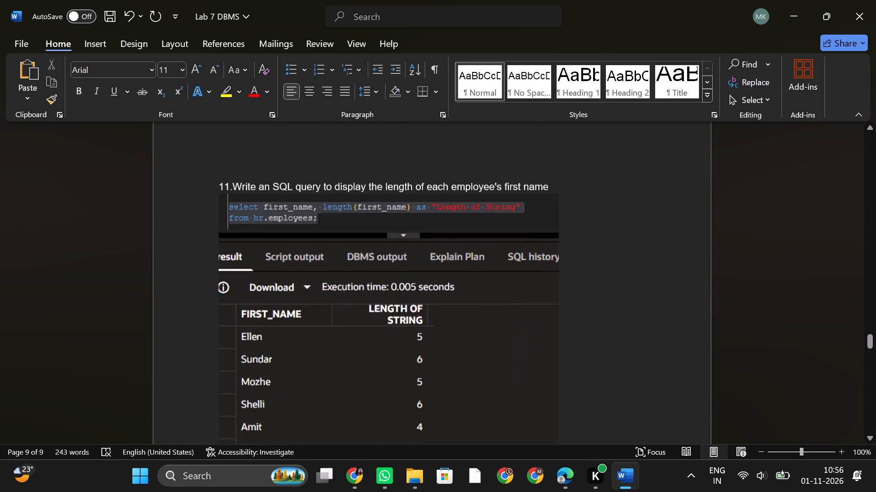
{"action": "scroll", "coordinate": [219, 303], "scroll_direction": "down", "scroll_amount": 3}
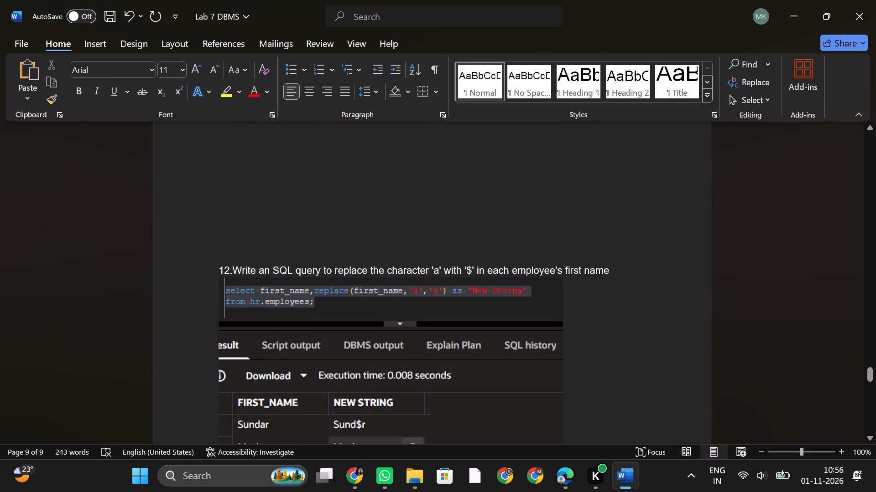
{"action": "left_click", "coordinate": [219, 266]}
{"action": "key", "text": "BackSpace"}
{"action": "key", "text": "BackSpace"}
{"action": "key", "text": "BackSpace"}
{"action": "key", "text": "BackSpace"}
{"action": "key", "text": "BackSpace"}
{"action": "key", "text": "BackSpace"}
{"action": "key", "text": "BackSpace"}
{"action": "key", "text": "BackSpace"}
{"action": "key", "text": "BackSpace"}
{"action": "key", "text": "BackSpace"}
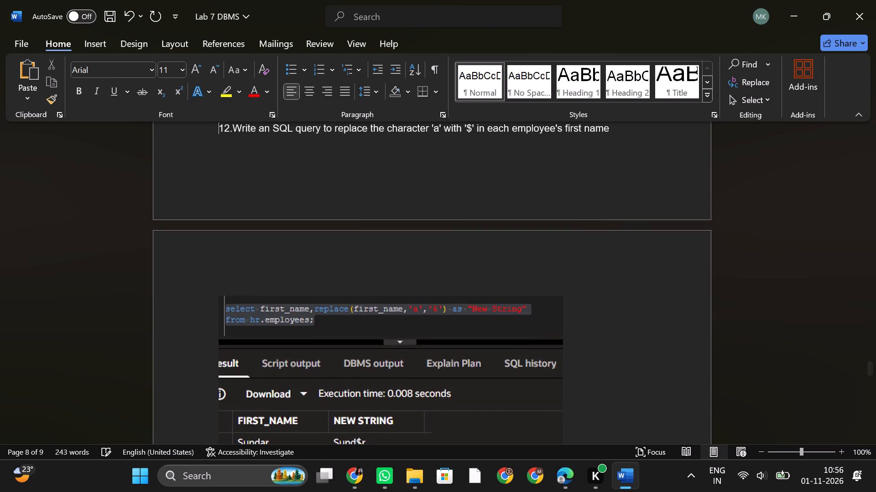
{"action": "key", "text": "Tab"}
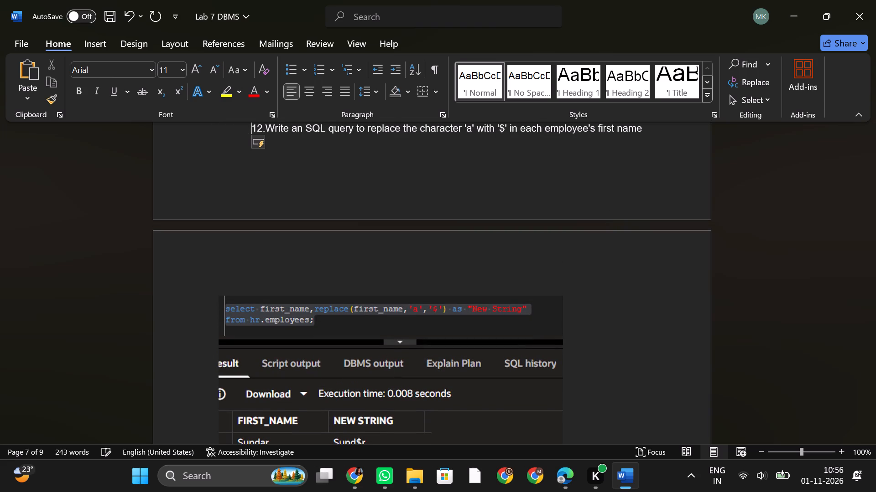
{"action": "key", "text": "BackSpace"}
{"action": "key", "text": "Return"}
{"action": "key", "text": "Return"}
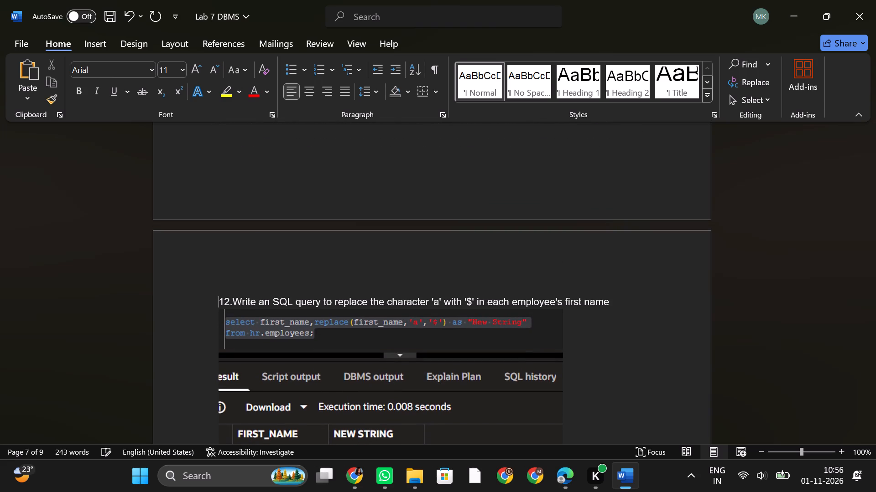
Remove the blank lines above question 12 so it sits directly below the preceding query's result screenshot on page 7.
{"action": "scroll", "coordinate": [219, 266], "scroll_direction": "up", "scroll_amount": 3}
{"action": "scroll", "coordinate": [219, 266], "scroll_direction": "down", "scroll_amount": 2}
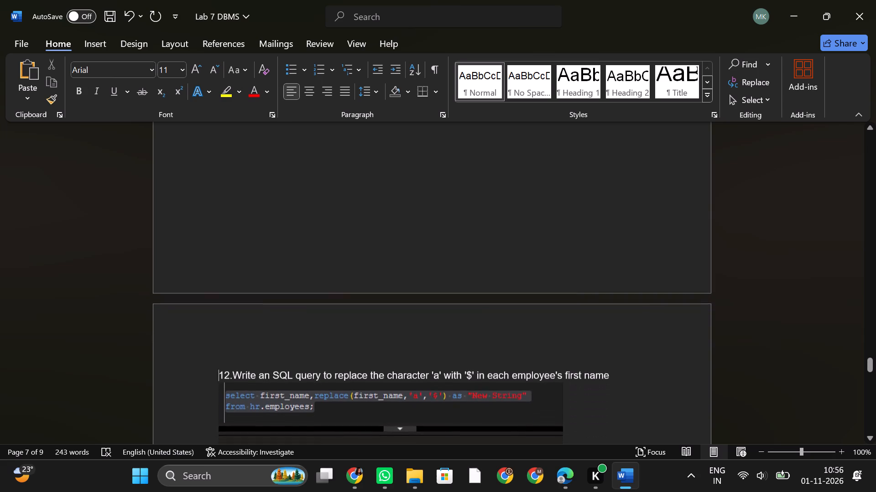
{"action": "key", "text": "BackSpace"}
{"action": "key", "text": "BackSpace"}
{"action": "key", "text": "BackSpace"}
{"action": "key", "text": "BackSpace"}
{"action": "key", "text": "BackSpace"}
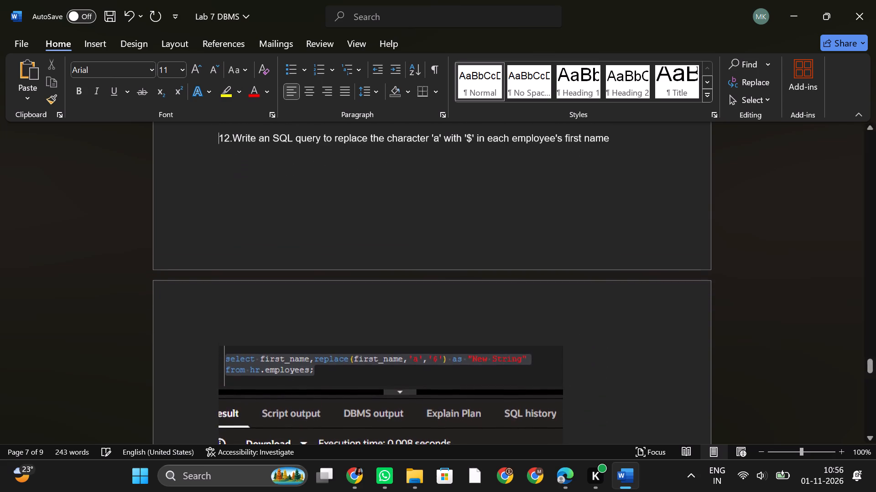
{"action": "key", "text": "BackSpace"}
{"action": "key", "text": "BackSpace"}
{"action": "key", "text": "BackSpace"}
{"action": "key", "text": "BackSpace"}
{"action": "scroll", "coordinate": [219, 266], "scroll_direction": "up", "scroll_amount": 2}
{"action": "key", "text": "BackSpace"}
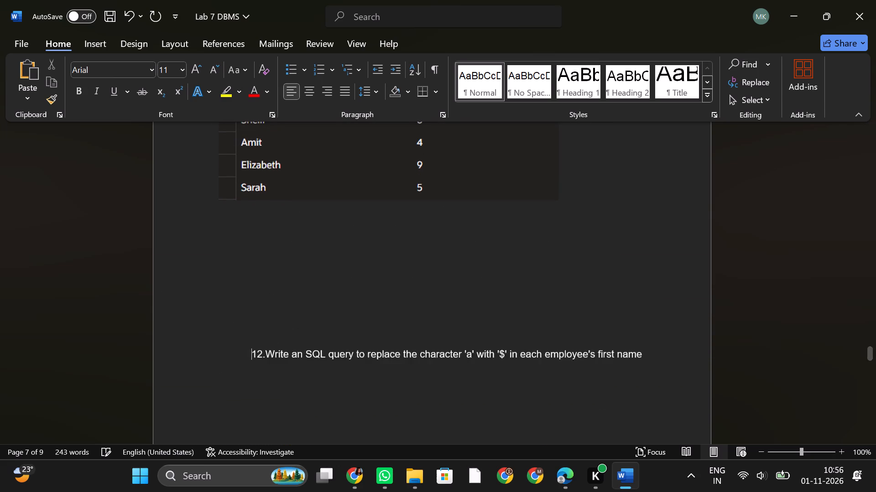
{"action": "key", "text": "BackSpace"}
{"action": "key", "text": "BackSpace"}
{"action": "key", "text": "BackSpace"}
{"action": "key", "text": "BackSpace"}
{"action": "key", "text": "BackSpace"}
{"action": "key", "text": "BackSpace"}
{"action": "key", "text": "BackSpace"}
{"action": "key", "text": "BackSpace"}
{"action": "key", "text": "BackSpace"}
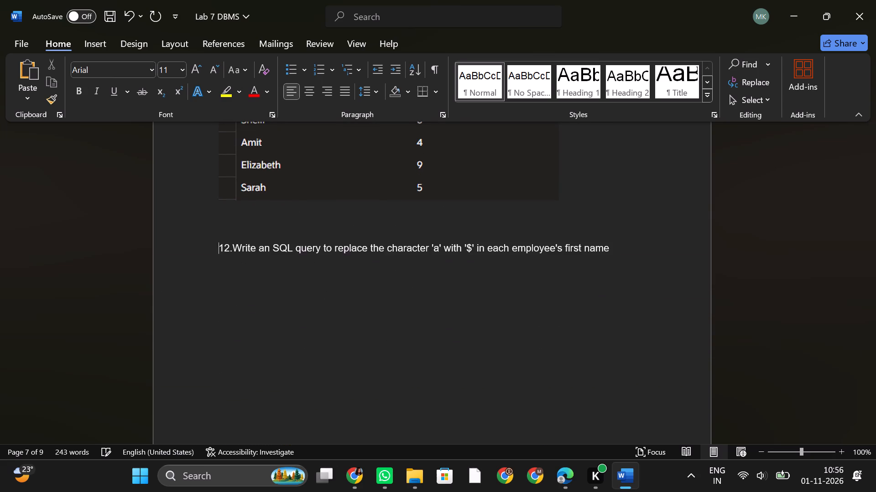
{"action": "key", "text": "BackSpace"}
Shrink the replace(first_name) query screenshot proportionally so it fits on the same page as question 12.
{"action": "scroll", "coordinate": [219, 266], "scroll_direction": "down", "scroll_amount": 3}
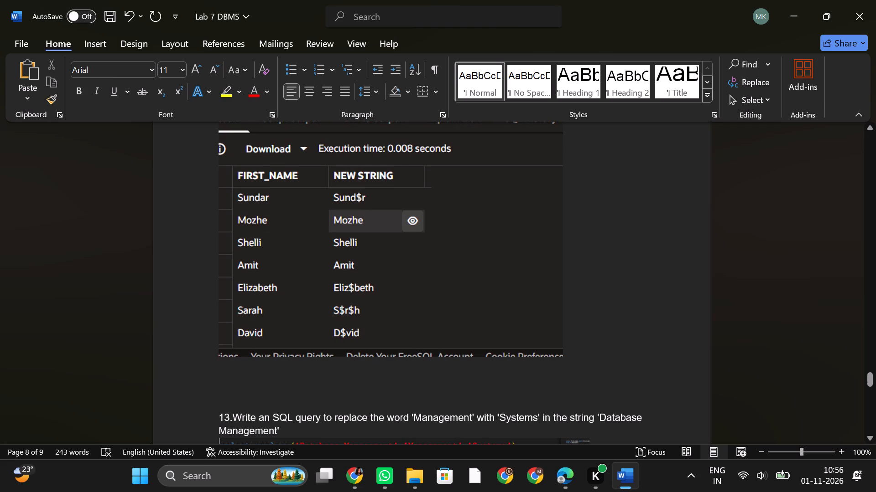
{"action": "left_click", "coordinate": [421, 313]}
{"action": "left_click_drag", "start_coordinate": [563, 360], "coordinate": [543, 339]}
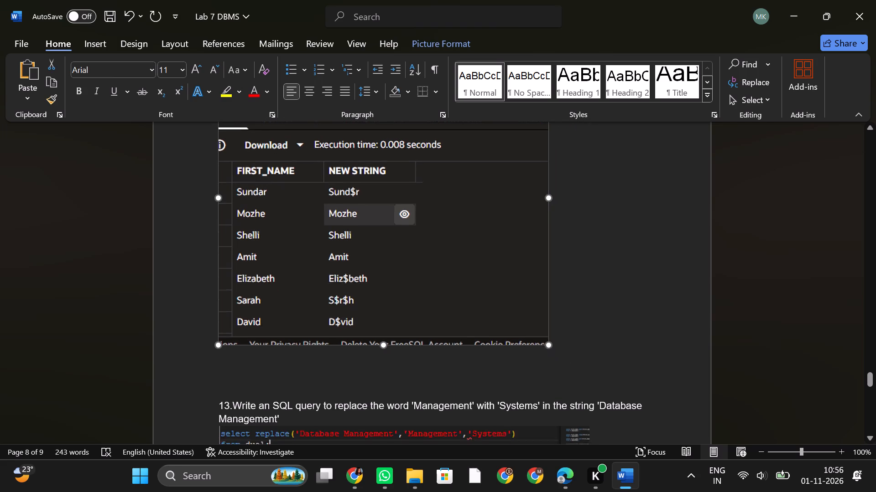
{"action": "left_click_drag", "start_coordinate": [543, 339], "coordinate": [504, 289]}
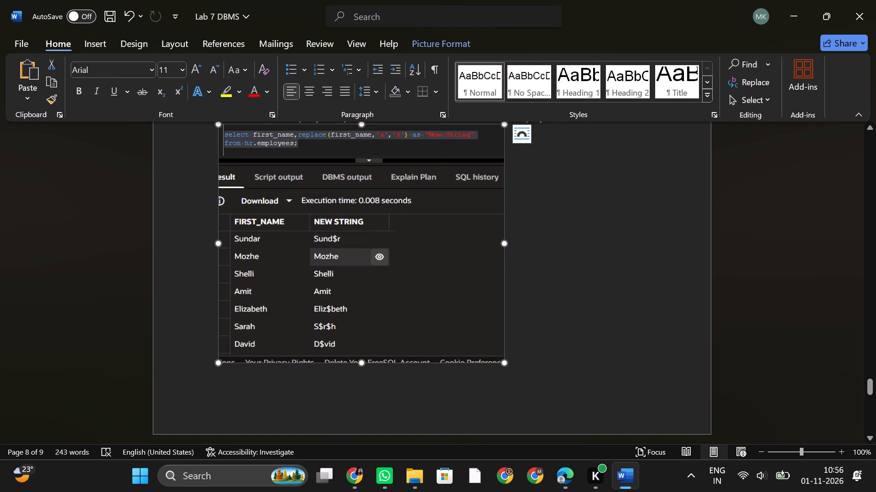
Review the layout of questions 12 to 14 through the document's end, and return to the title block on page 1.
{"action": "scroll", "coordinate": [558, 391], "scroll_direction": "down", "scroll_amount": 3}
{"action": "scroll", "coordinate": [558, 391], "scroll_direction": "up", "scroll_amount": 1}
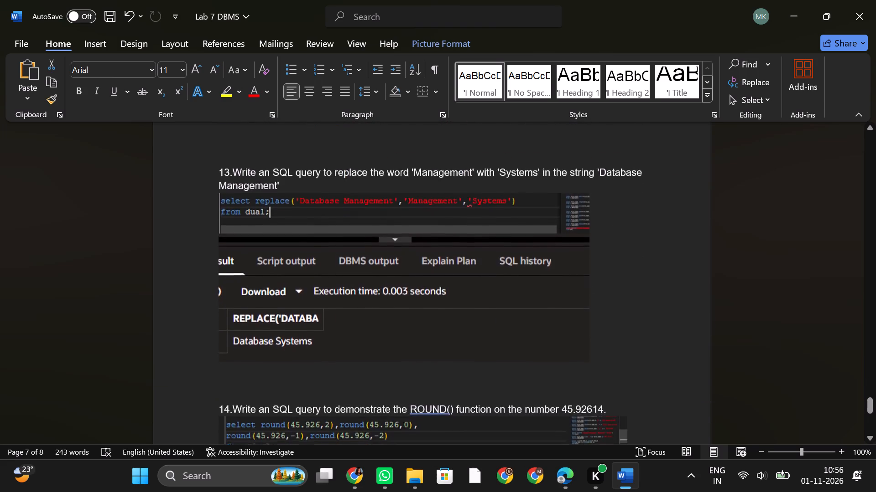
{"action": "scroll", "coordinate": [558, 391], "scroll_direction": "up", "scroll_amount": 1}
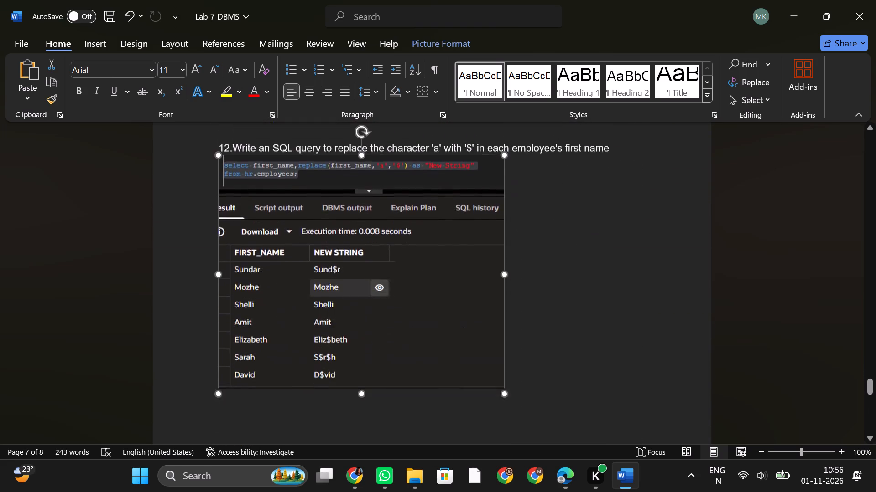
{"action": "scroll", "coordinate": [558, 391], "scroll_direction": "down", "scroll_amount": 4}
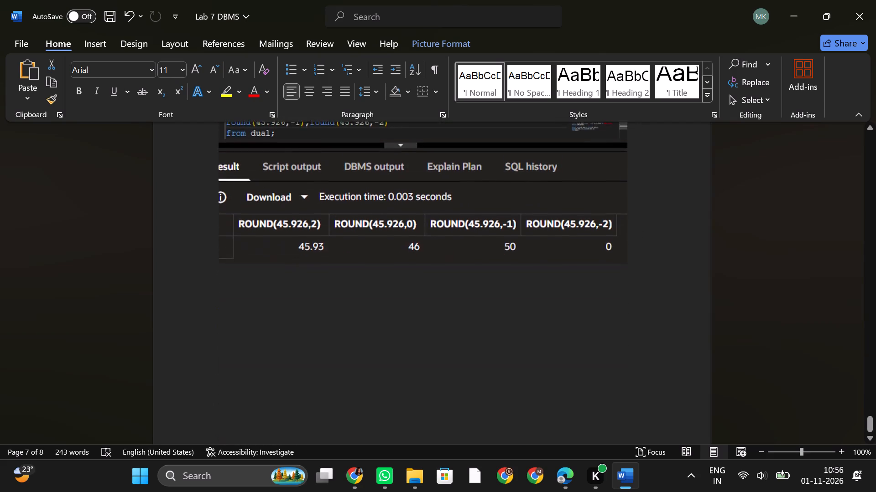
{"action": "scroll", "coordinate": [558, 391], "scroll_direction": "down", "scroll_amount": 1}
{"action": "scroll", "coordinate": [558, 391], "scroll_direction": "up", "scroll_amount": 9}
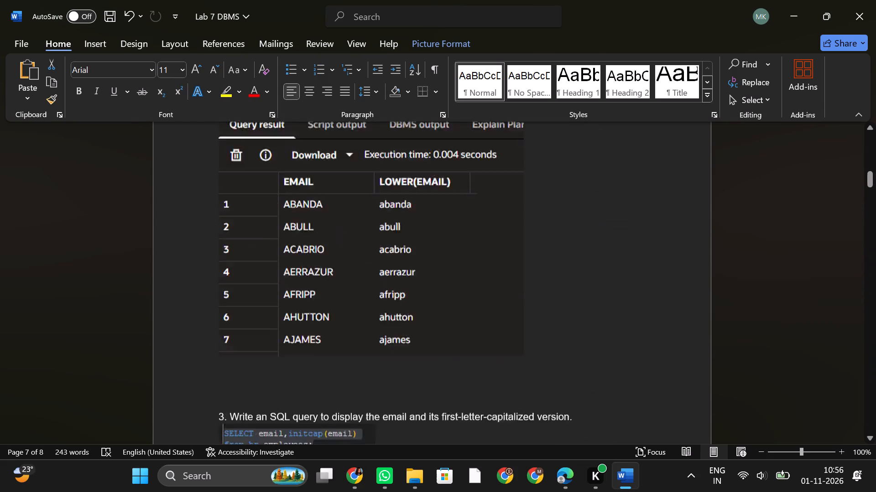
{"action": "scroll", "coordinate": [558, 391], "scroll_direction": "up", "scroll_amount": 3}
{"action": "left_click", "coordinate": [573, 290]}
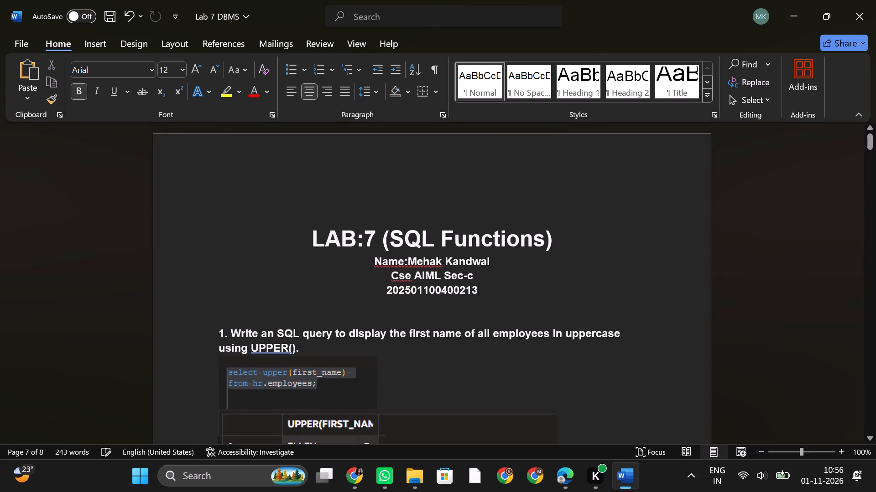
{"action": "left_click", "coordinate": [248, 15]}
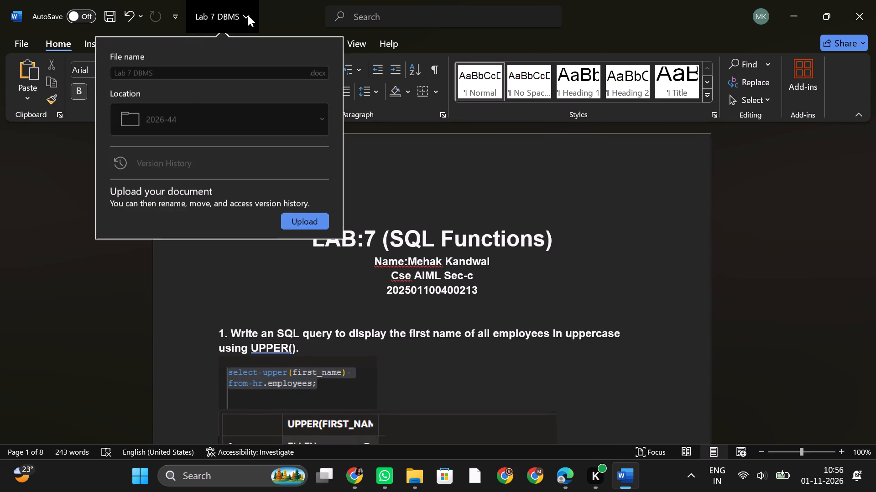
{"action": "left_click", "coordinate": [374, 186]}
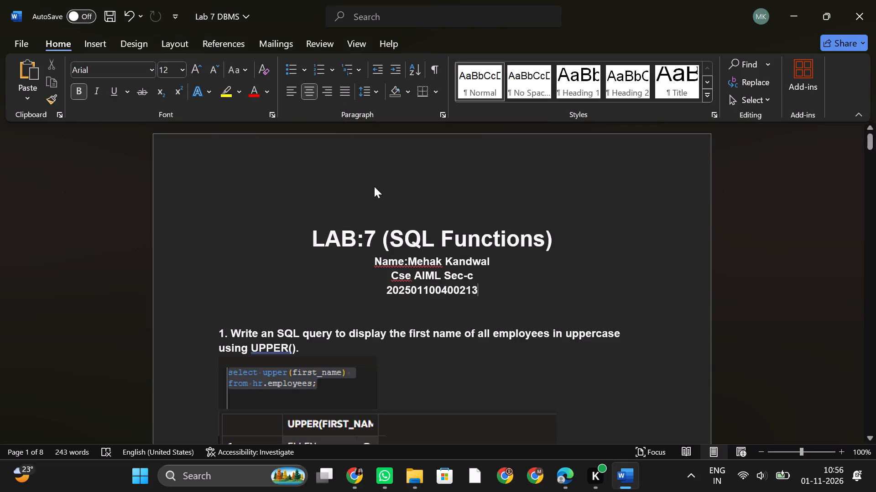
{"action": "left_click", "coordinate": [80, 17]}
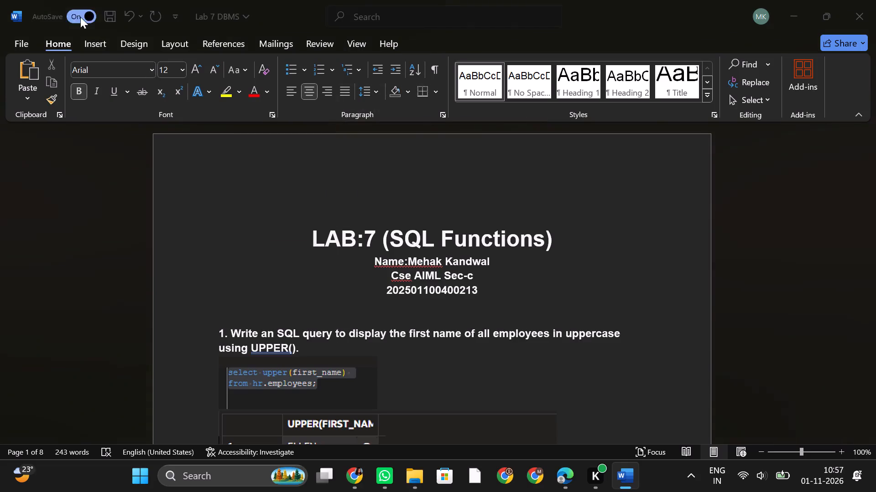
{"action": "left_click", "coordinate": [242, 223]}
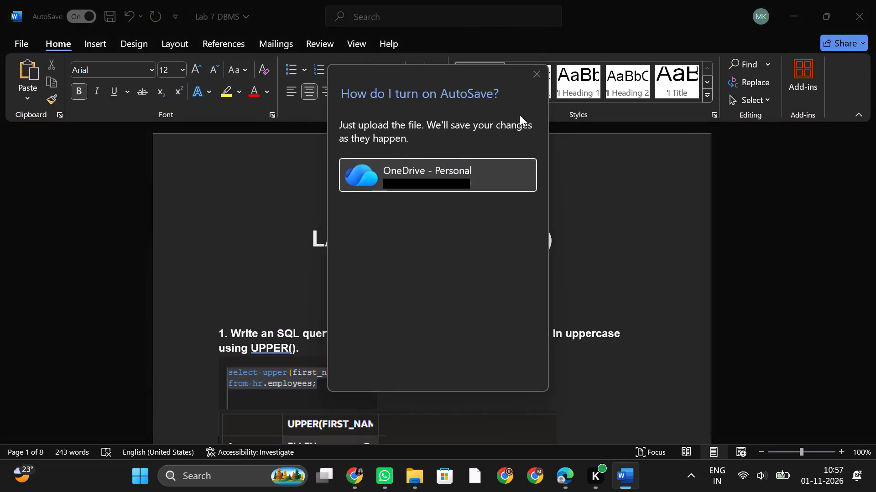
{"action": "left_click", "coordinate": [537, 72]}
Save the Lab 7 DBMS document.
{"action": "left_click", "coordinate": [110, 15]}
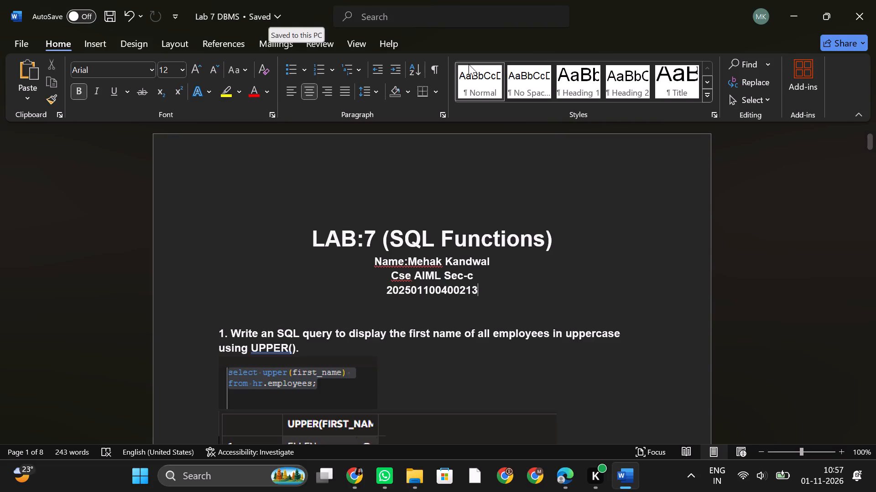
Upload a copy of the document to OneDrive - Personal and dismiss the automatic saving notice.
{"action": "left_click", "coordinate": [278, 18]}
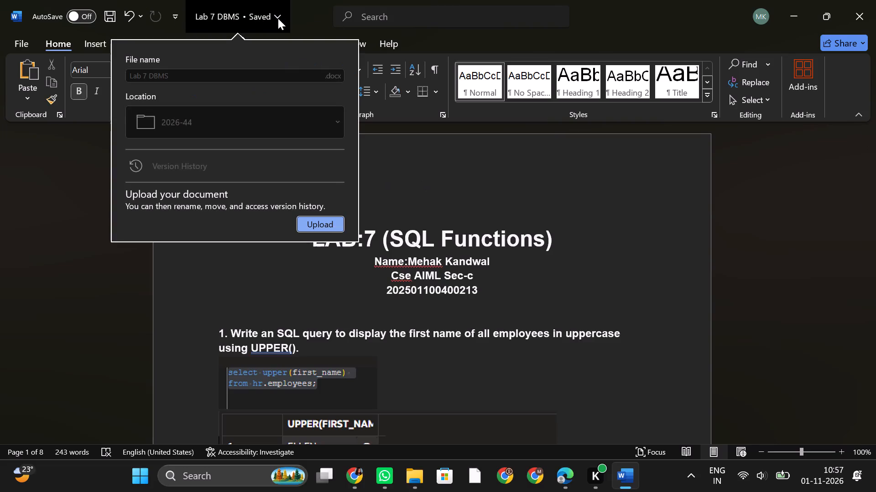
{"action": "left_click", "coordinate": [318, 220]}
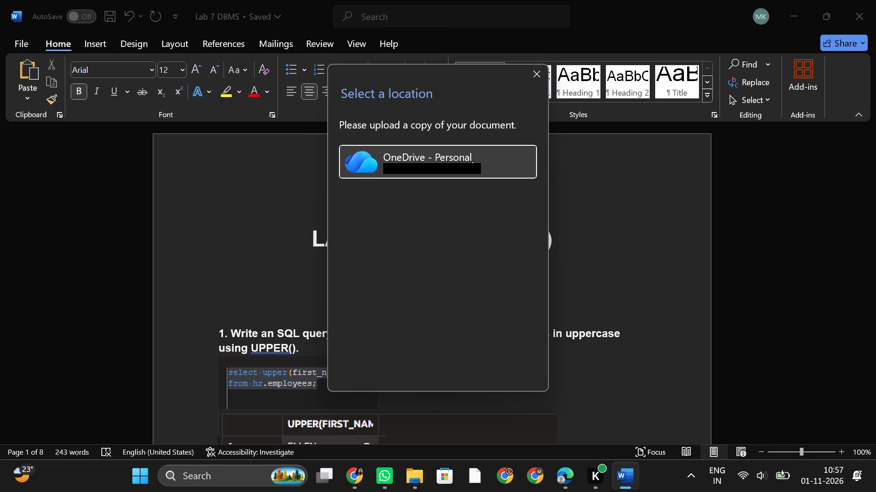
{"action": "left_click", "coordinate": [472, 161]}
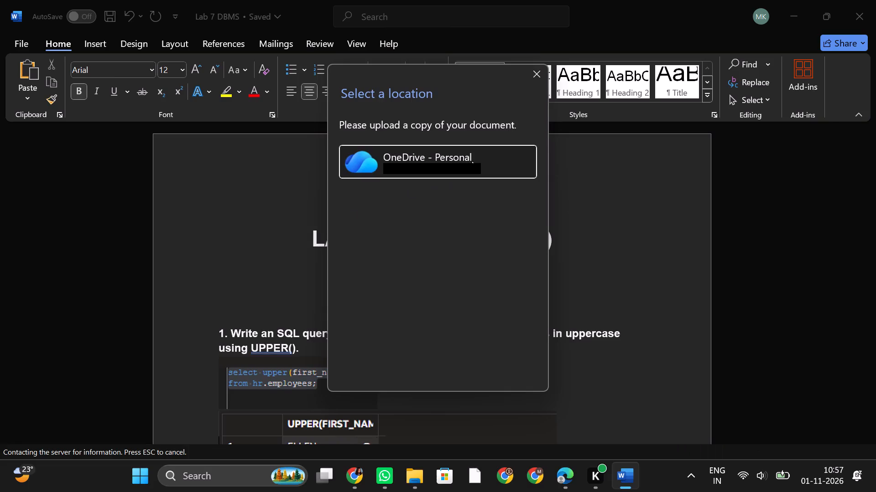
{"action": "left_click", "coordinate": [463, 159]}
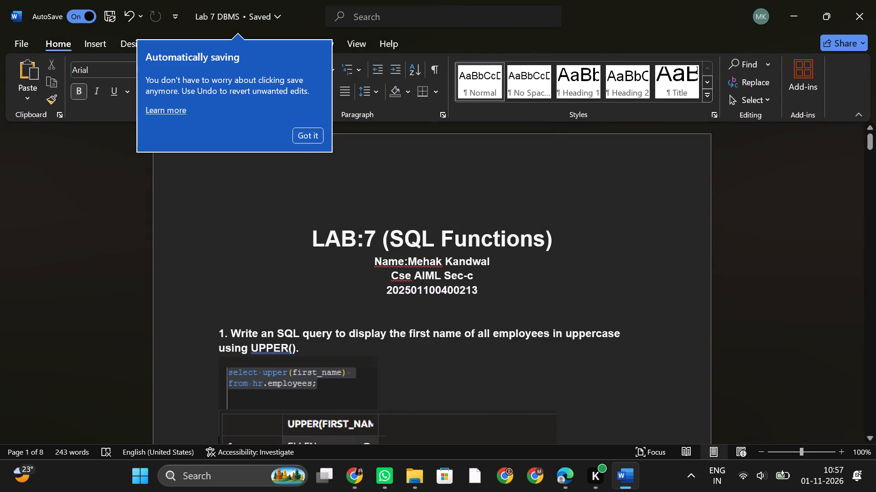
{"action": "left_click", "coordinate": [312, 132]}
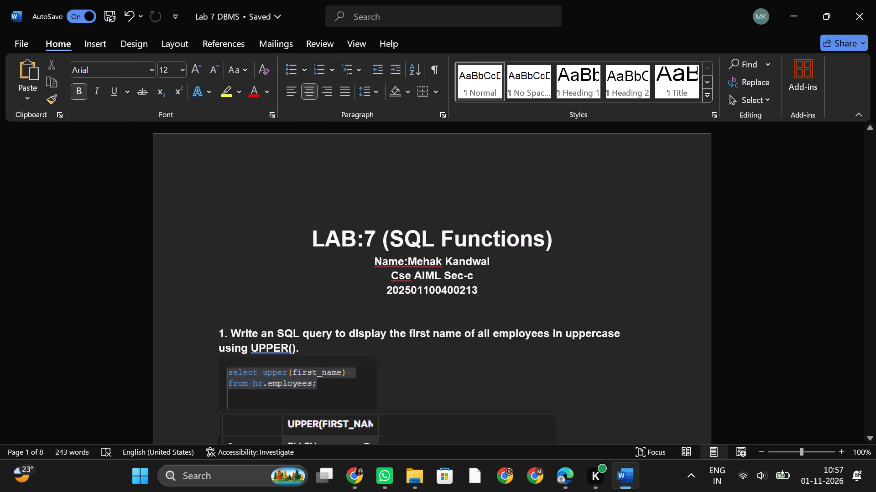
Choose the Documents folder in OneDrive - Personal as the location for the uploaded document.
{"action": "left_click", "coordinate": [272, 15]}
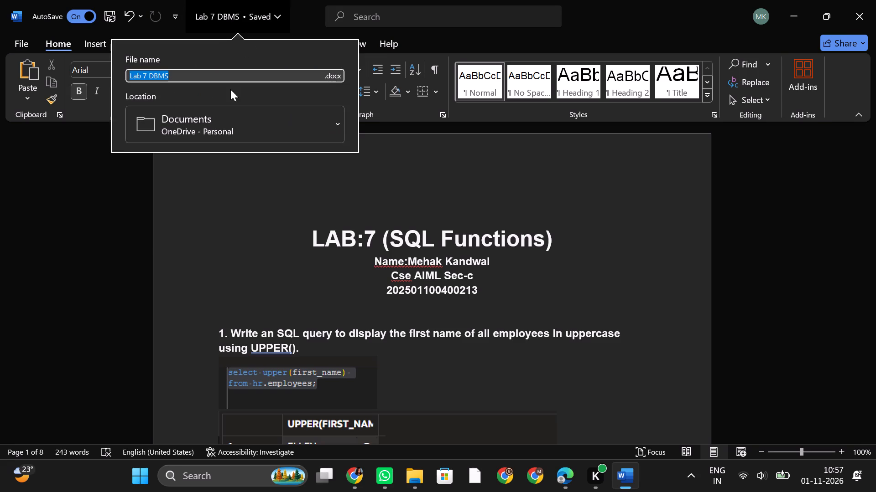
{"action": "left_click", "coordinate": [297, 128]}
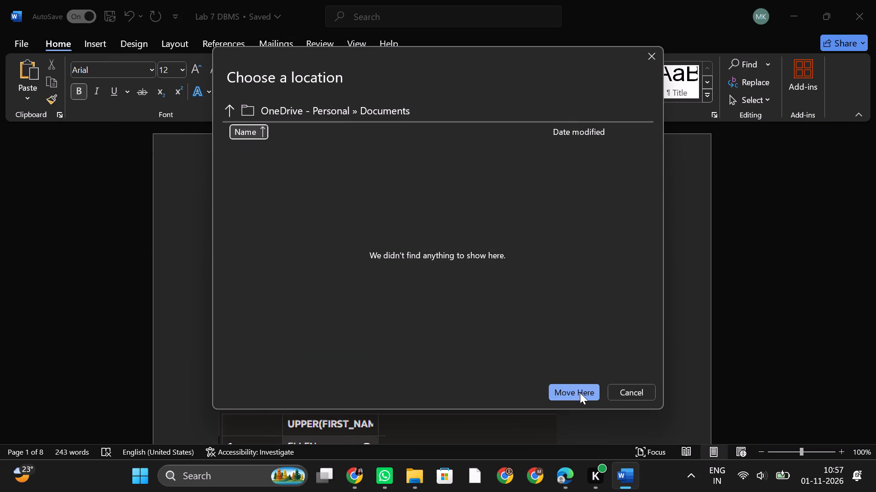
{"action": "left_click", "coordinate": [240, 130]}
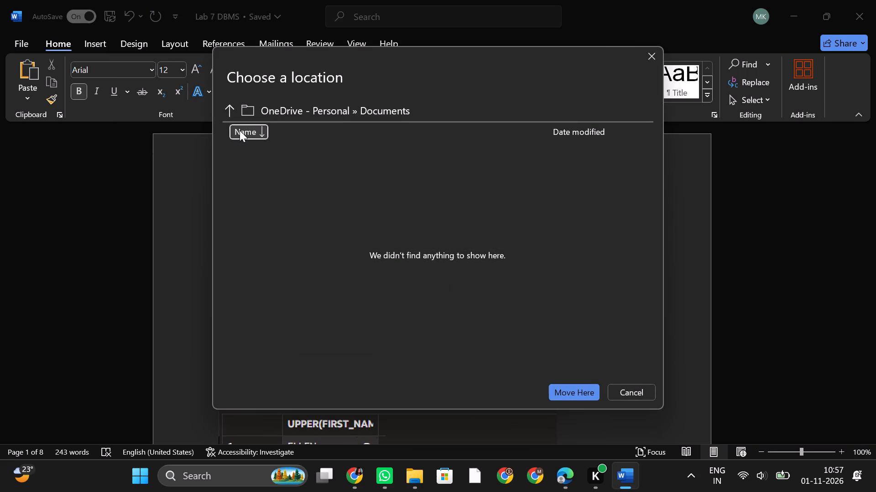
{"action": "left_click", "coordinate": [240, 130]}
{"action": "left_click", "coordinate": [334, 113]}
{"action": "left_click", "coordinate": [579, 398]}
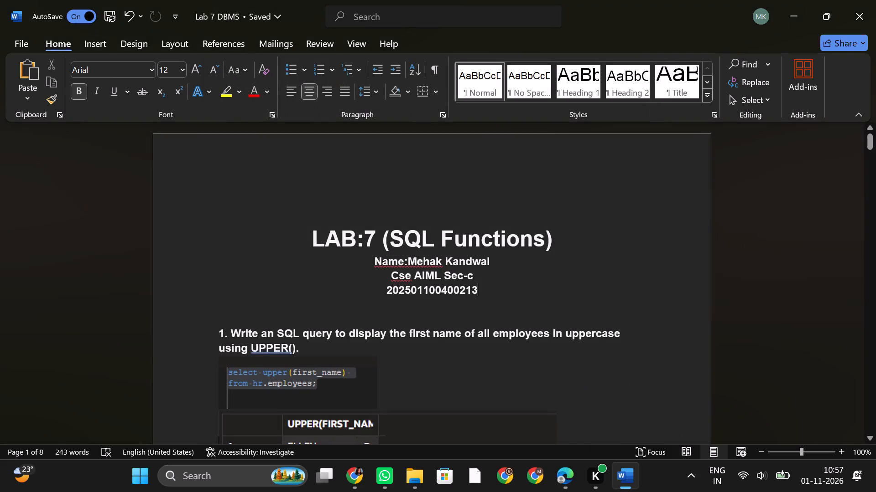
Switch to File Explorer and open the local Lab 7 DBMS document from the recent files in Home.
{"action": "left_click", "coordinate": [405, 481]}
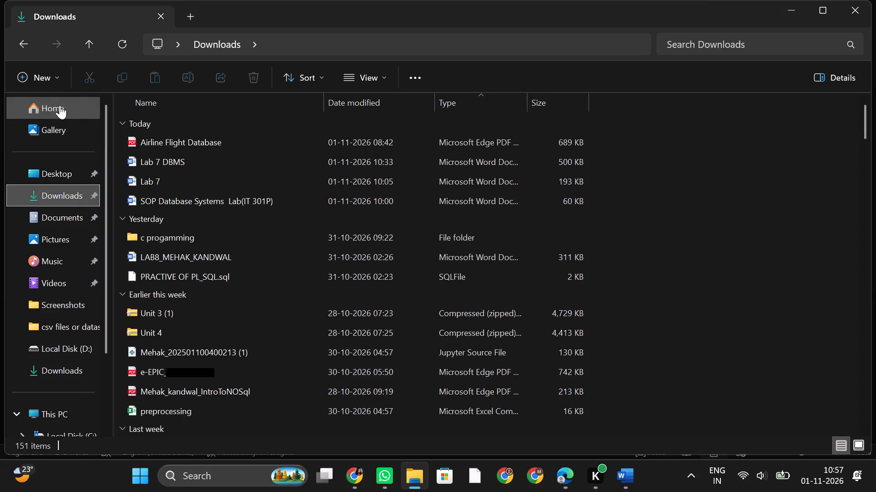
{"action": "left_click", "coordinate": [60, 105]}
{"action": "left_click", "coordinate": [115, 46]}
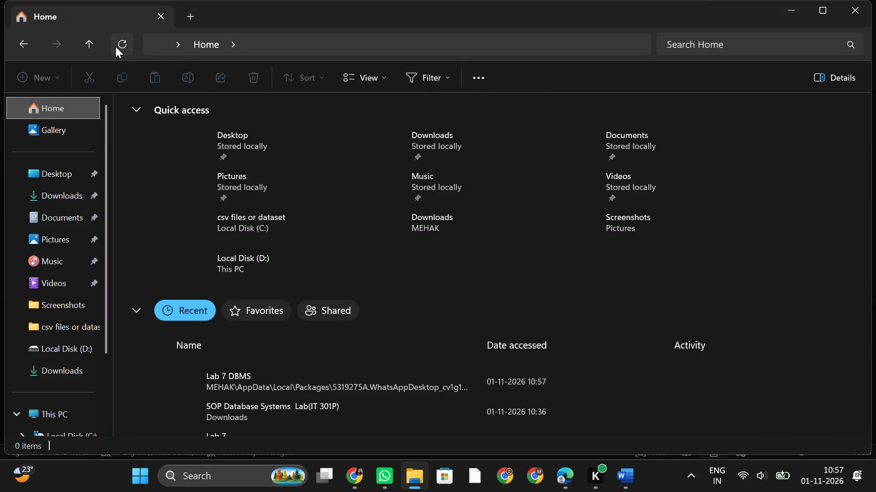
{"action": "scroll", "coordinate": [247, 298], "scroll_direction": "down", "scroll_amount": 1}
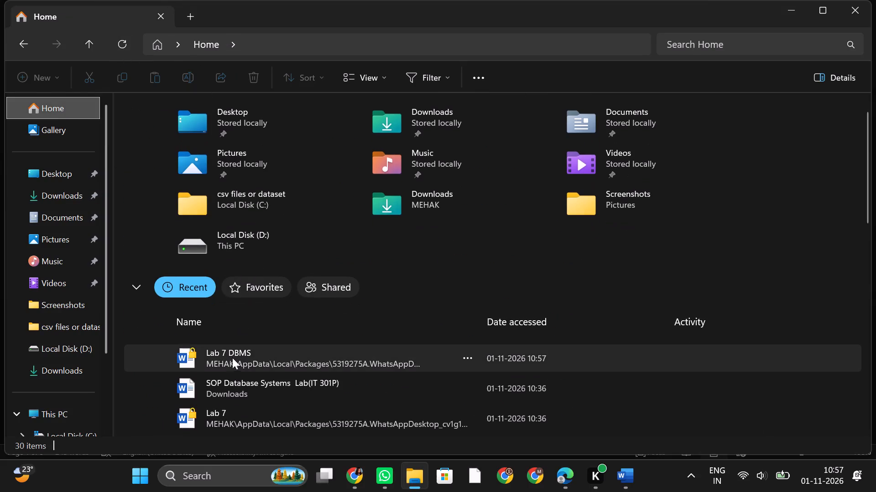
{"action": "double_click", "coordinate": [232, 359]}
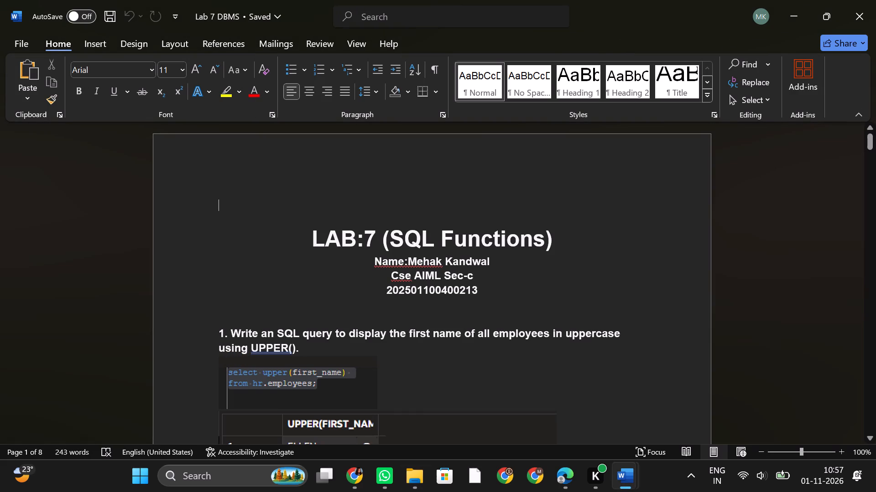
Close both open Lab 7 DBMS document windows in Word.
{"action": "left_click", "coordinate": [859, 12]}
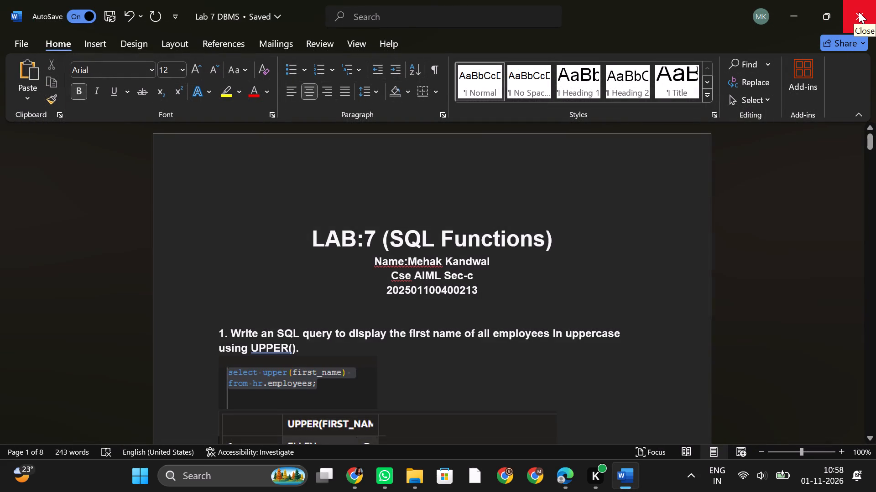
{"action": "left_click", "coordinate": [859, 12]}
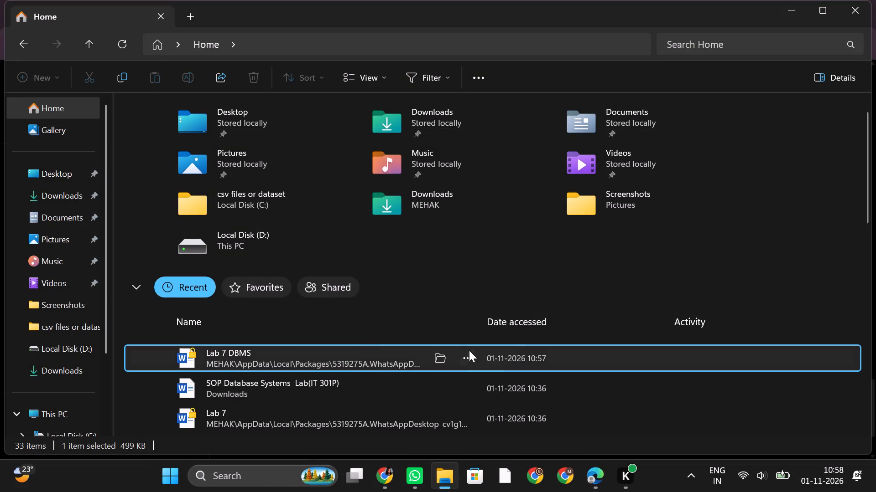
Open the Lab 7 DBMS file's containing folder and rename the document to LAB7 followed by the student's full name, separated by underscores.
{"action": "left_click", "coordinate": [436, 359]}
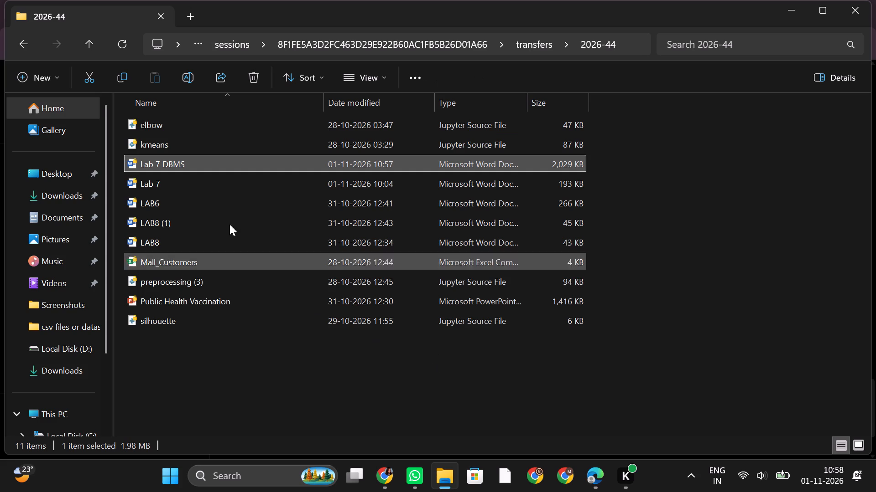
{"action": "left_click", "coordinate": [181, 167]}
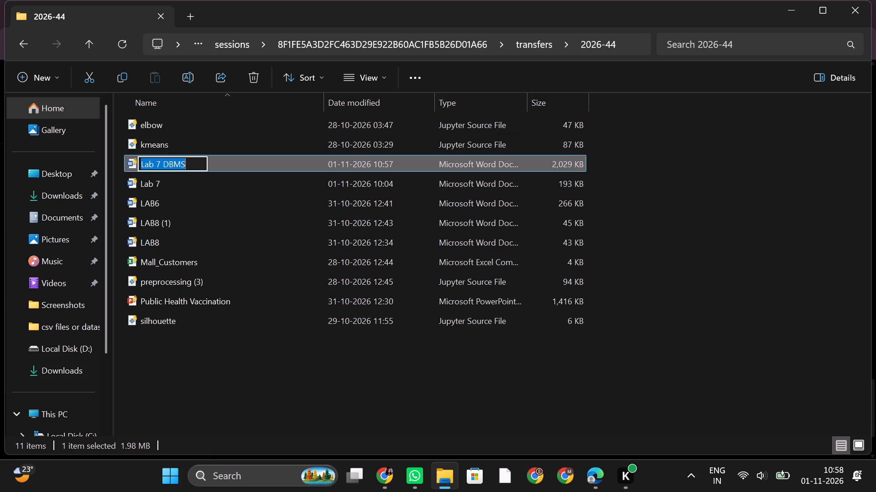
{"action": "key", "text": "BackSpace"}
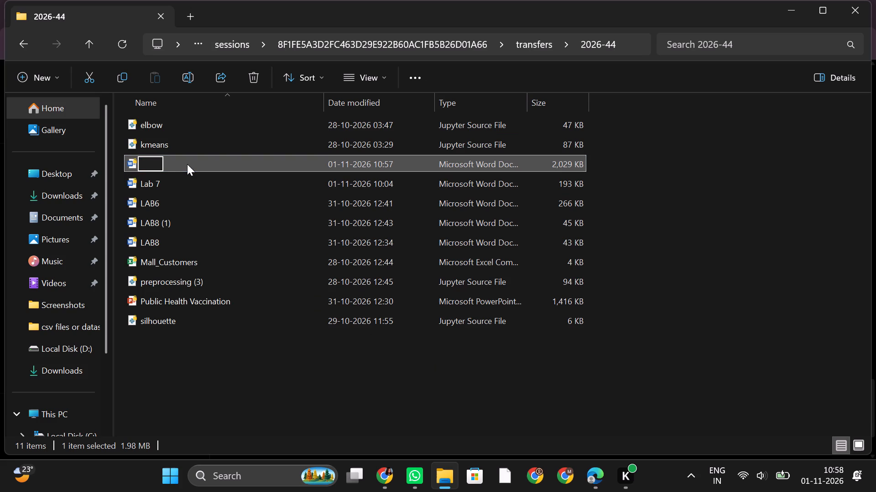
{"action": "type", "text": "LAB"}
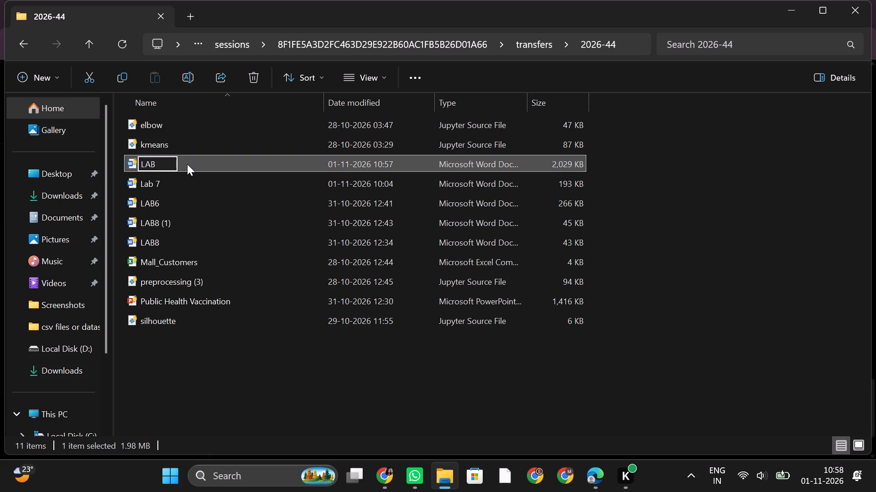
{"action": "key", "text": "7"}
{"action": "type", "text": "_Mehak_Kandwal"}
{"action": "left_click", "coordinate": [282, 161]}
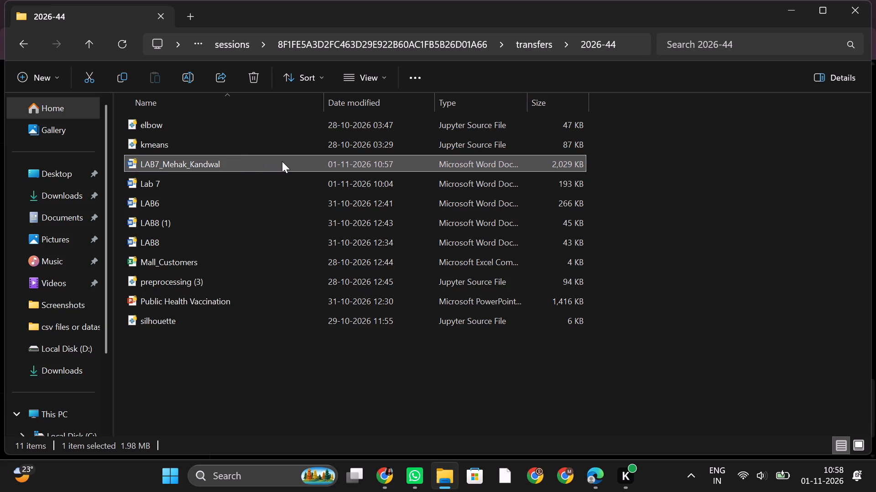
Open the renamed LAB7 document in Word, check its questions and query screenshots through to the last pages, and close it.
{"action": "double_click", "coordinate": [282, 161]}
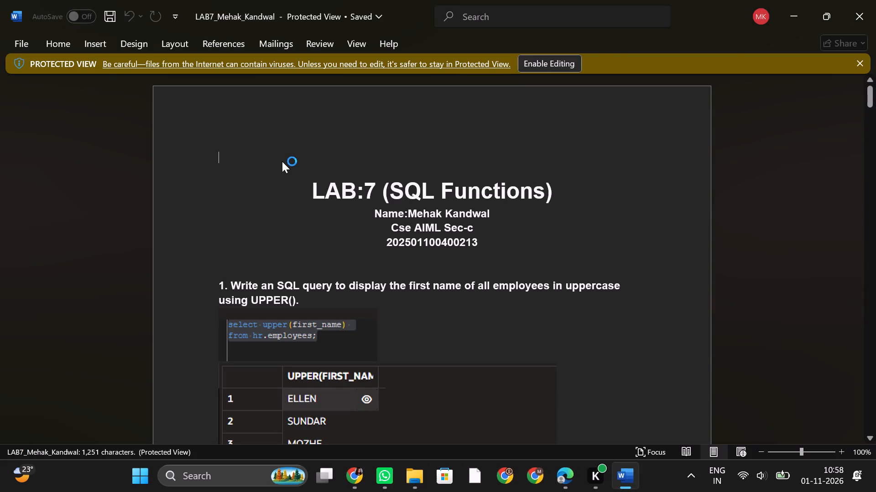
{"action": "key", "text": "Down"}
{"action": "key", "text": "Down"}
{"action": "scroll", "coordinate": [431, 325], "scroll_direction": "down", "scroll_amount": 2}
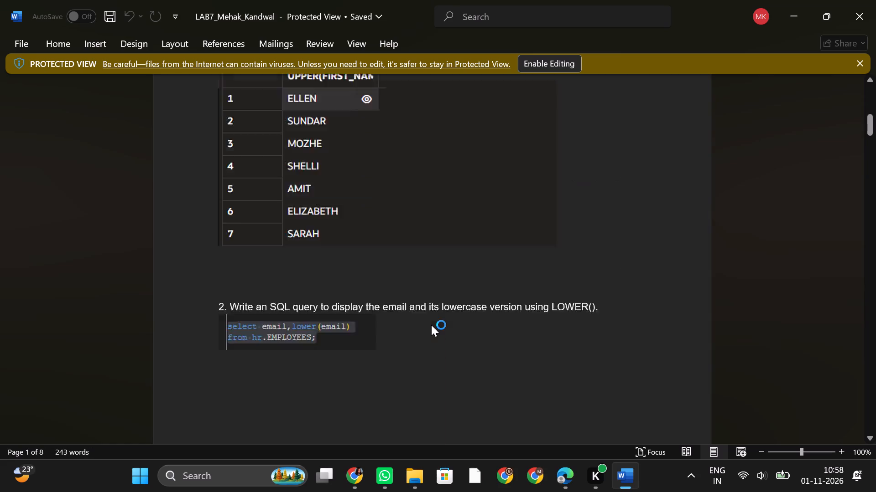
{"action": "scroll", "coordinate": [431, 325], "scroll_direction": "down", "scroll_amount": 12}
{"action": "scroll", "coordinate": [431, 325], "scroll_direction": "up", "scroll_amount": 1}
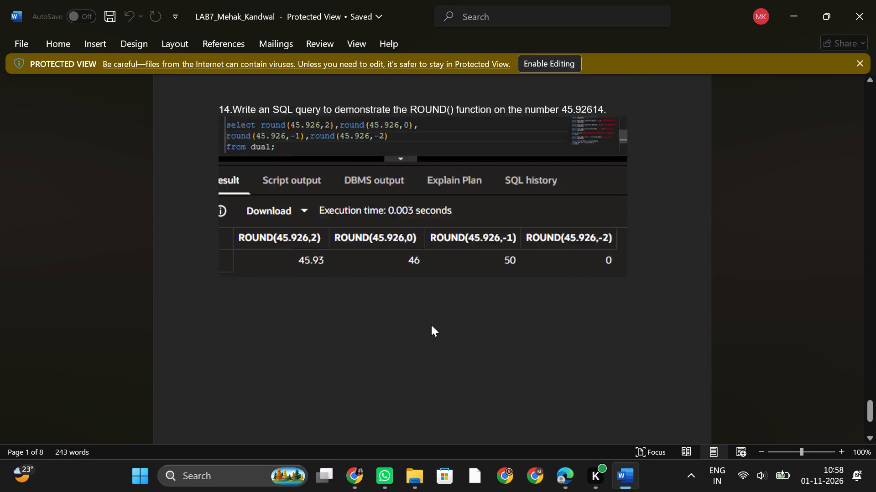
{"action": "scroll", "coordinate": [431, 325], "scroll_direction": "up", "scroll_amount": 1}
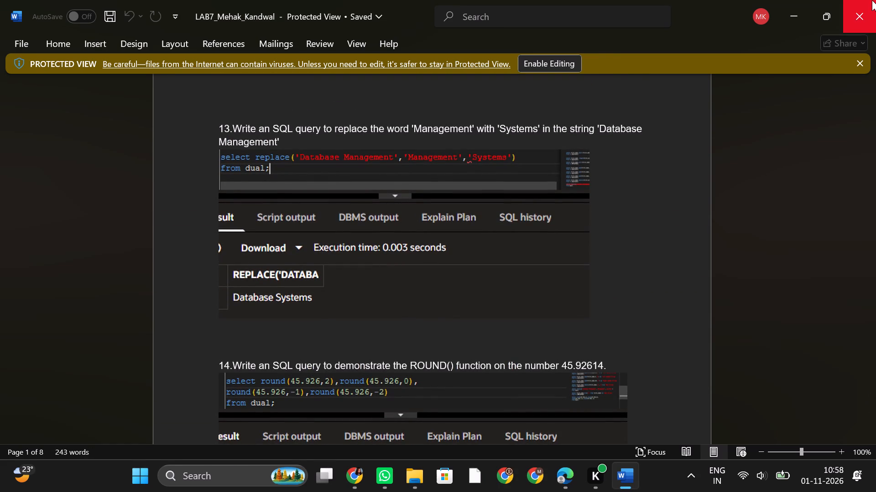
{"action": "left_click", "coordinate": [871, 5]}
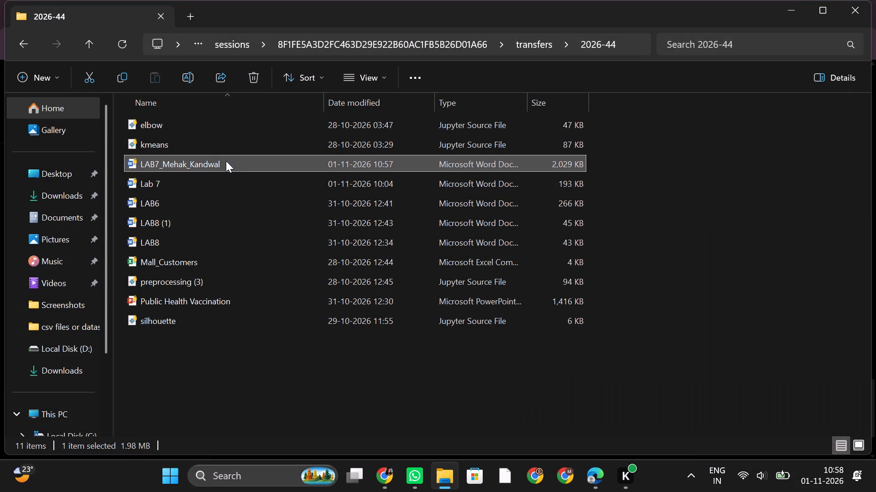
Select the renamed LAB7 document in the 2026-44 folder.
{"action": "left_click", "coordinate": [204, 164]}
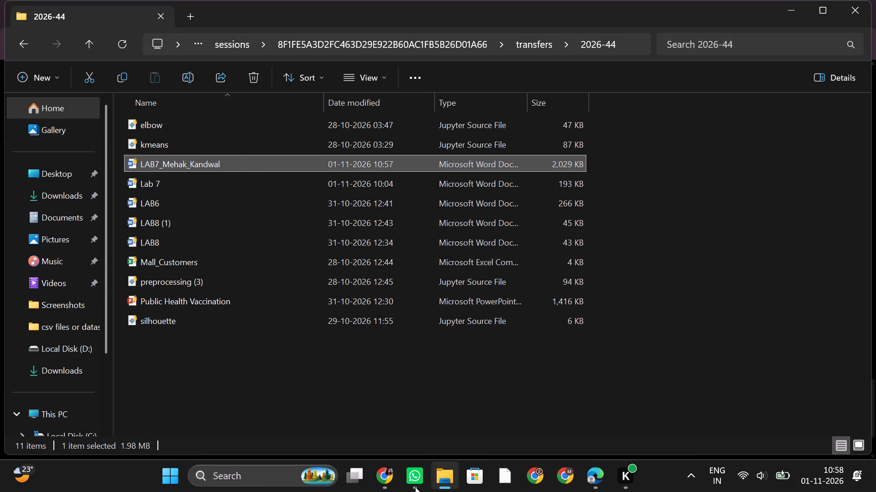
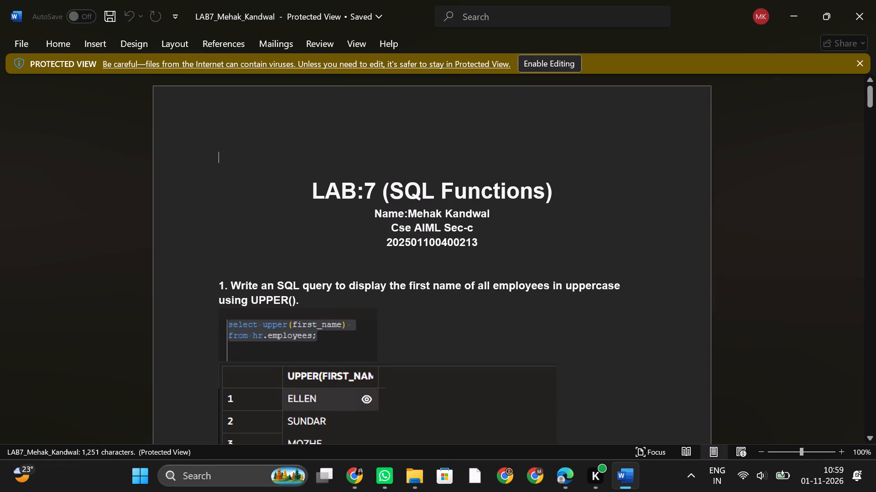
Review questions 1 to 6 of the renamed LAB7 document, checking each SQL query and its result screenshot.
{"action": "scroll", "coordinate": [478, 244], "scroll_direction": "down", "scroll_amount": 2}
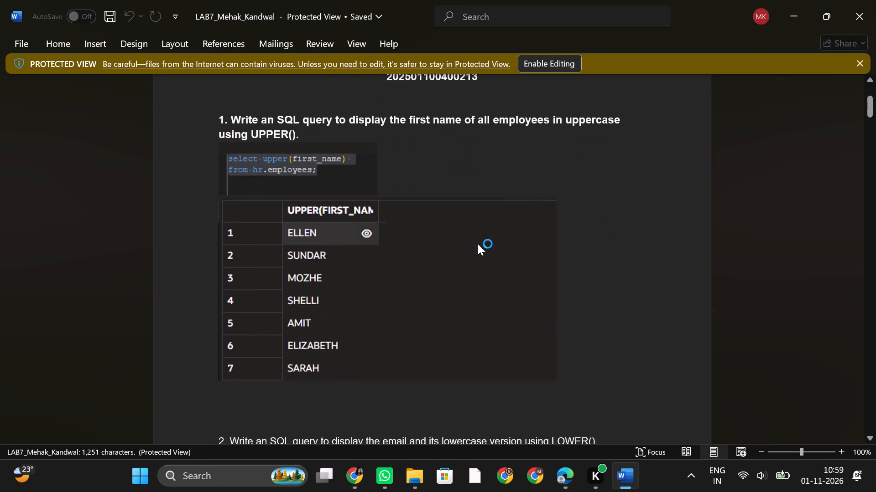
{"action": "scroll", "coordinate": [478, 244], "scroll_direction": "down", "scroll_amount": 3}
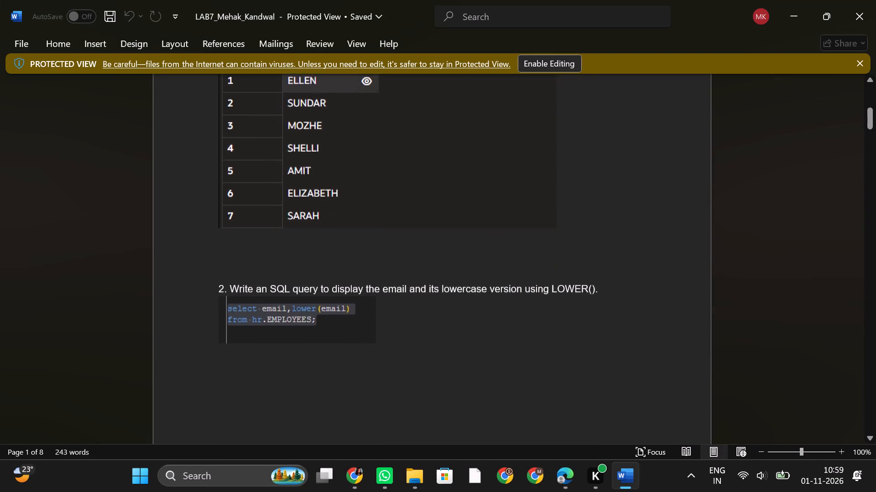
{"action": "scroll", "coordinate": [478, 244], "scroll_direction": "down", "scroll_amount": 3}
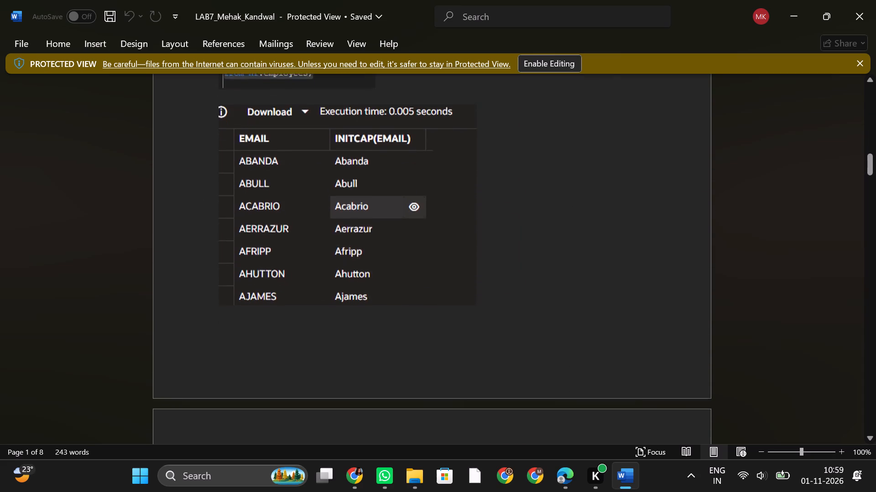
{"action": "scroll", "coordinate": [478, 244], "scroll_direction": "down", "scroll_amount": 4}
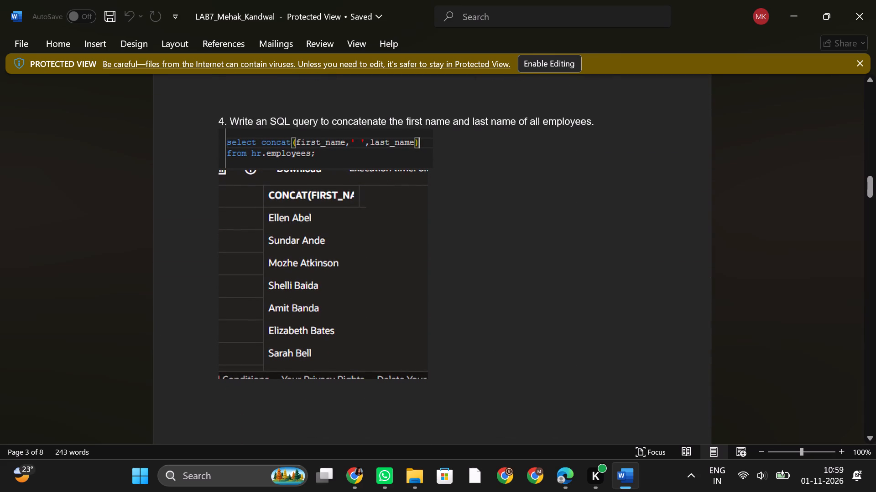
{"action": "scroll", "coordinate": [478, 244], "scroll_direction": "up", "scroll_amount": 4}
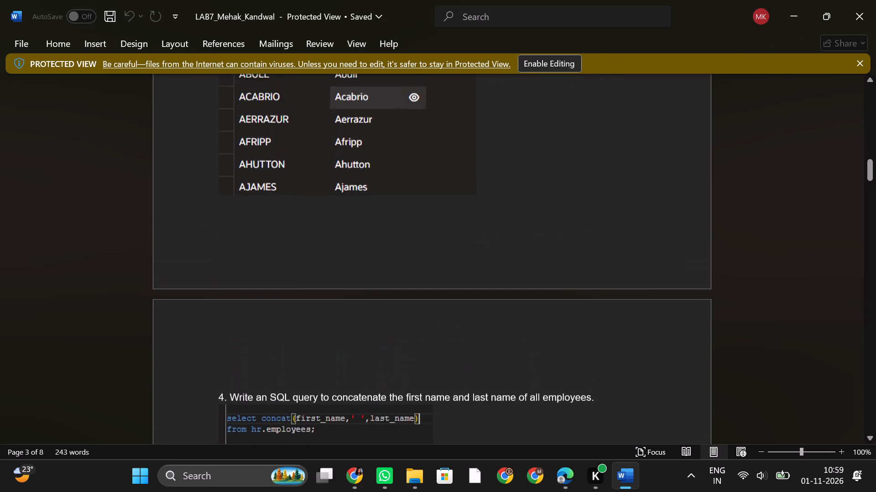
{"action": "scroll", "coordinate": [478, 244], "scroll_direction": "down", "scroll_amount": 1}
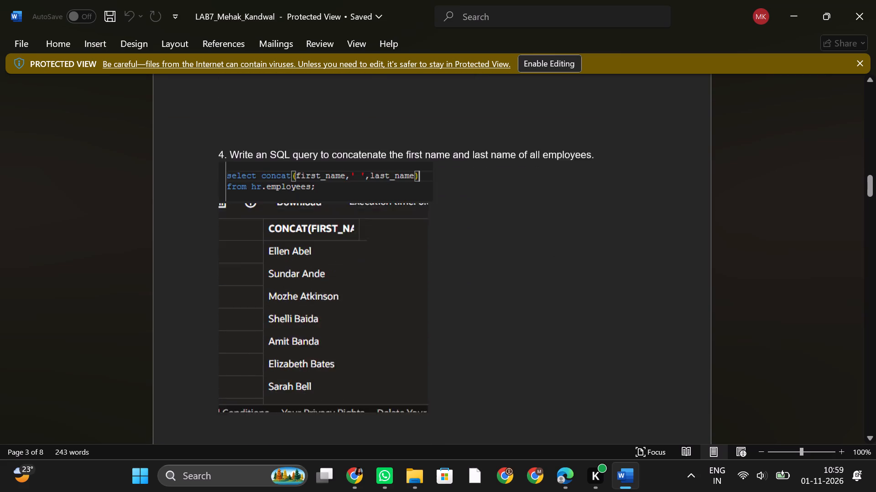
{"action": "scroll", "coordinate": [478, 244], "scroll_direction": "down", "scroll_amount": 2}
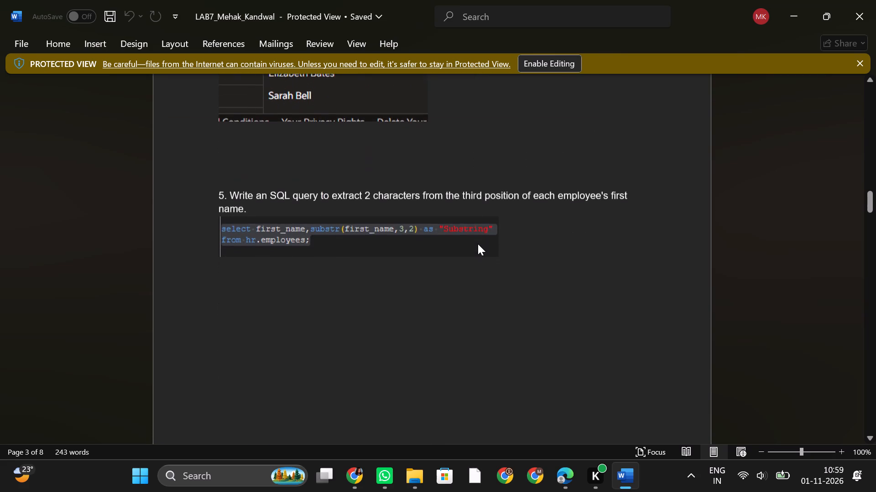
{"action": "scroll", "coordinate": [478, 244], "scroll_direction": "down", "scroll_amount": 2}
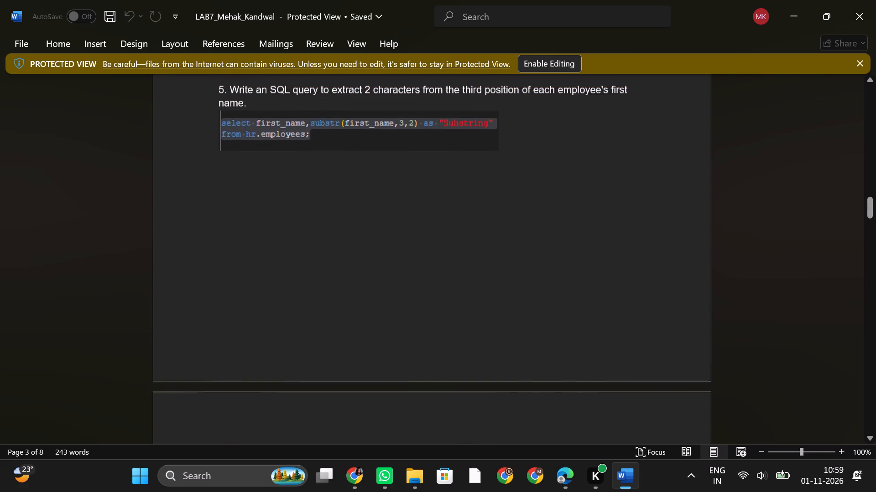
{"action": "scroll", "coordinate": [478, 244], "scroll_direction": "down", "scroll_amount": 3}
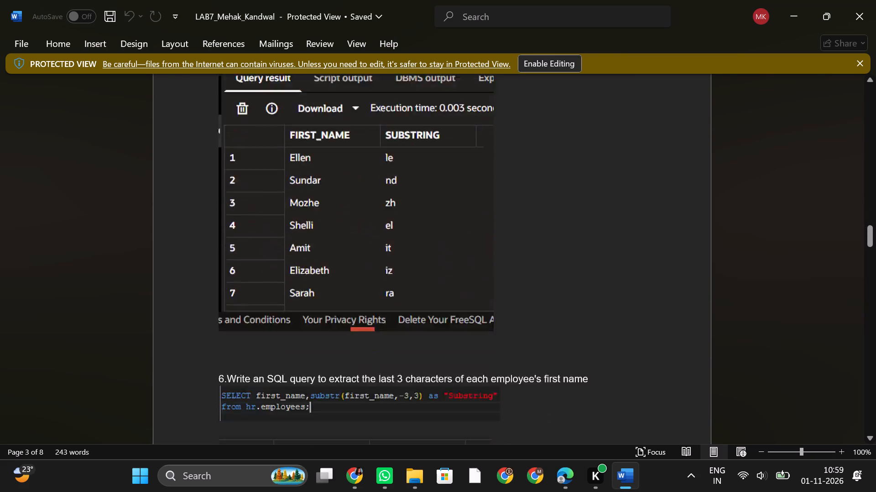
{"action": "scroll", "coordinate": [478, 244], "scroll_direction": "down", "scroll_amount": 2}
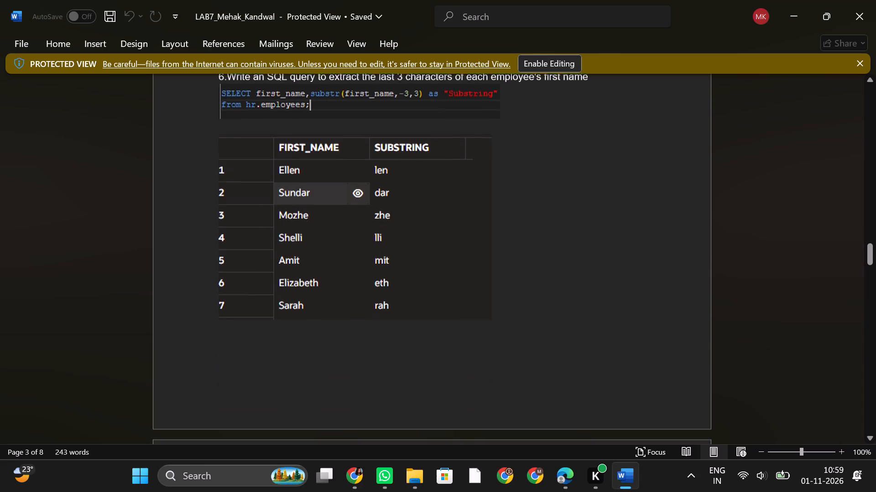
Review questions 7 and 8 on the SUBSTR() function, comparing their queries and result screenshots with the preceding question.
{"action": "scroll", "coordinate": [478, 244], "scroll_direction": "down", "scroll_amount": 4}
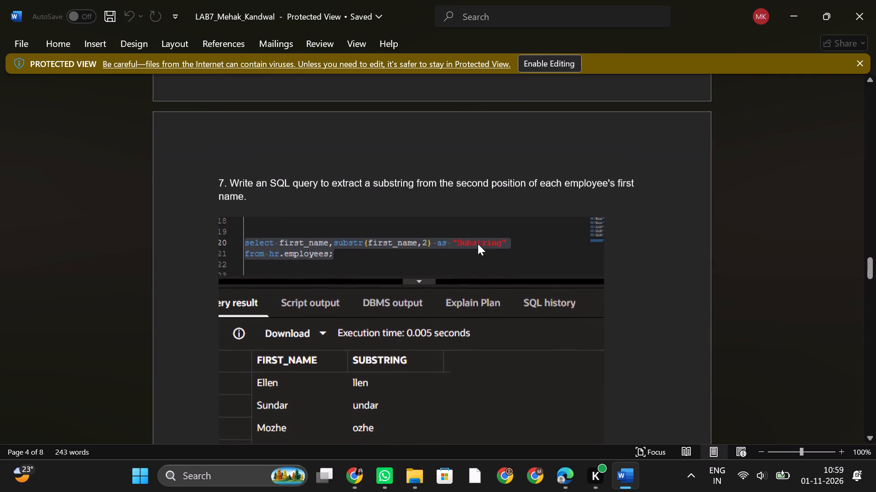
{"action": "scroll", "coordinate": [478, 244], "scroll_direction": "down", "scroll_amount": 3}
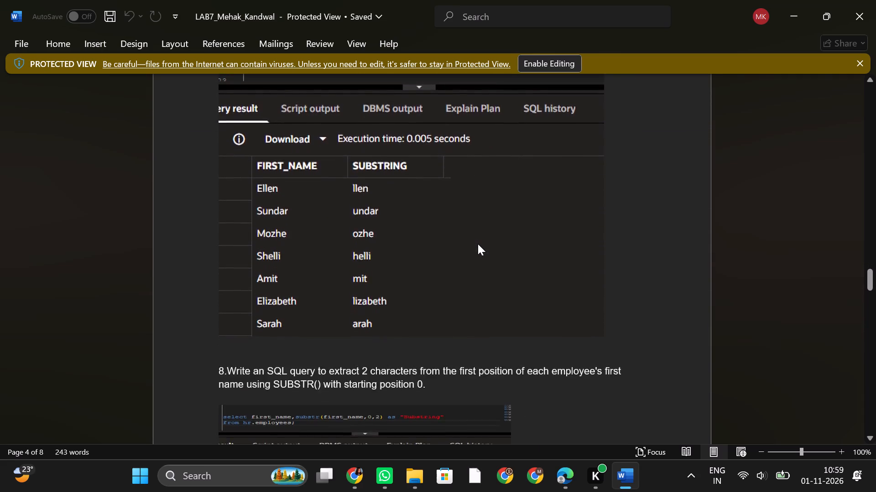
{"action": "scroll", "coordinate": [478, 244], "scroll_direction": "up", "scroll_amount": 1}
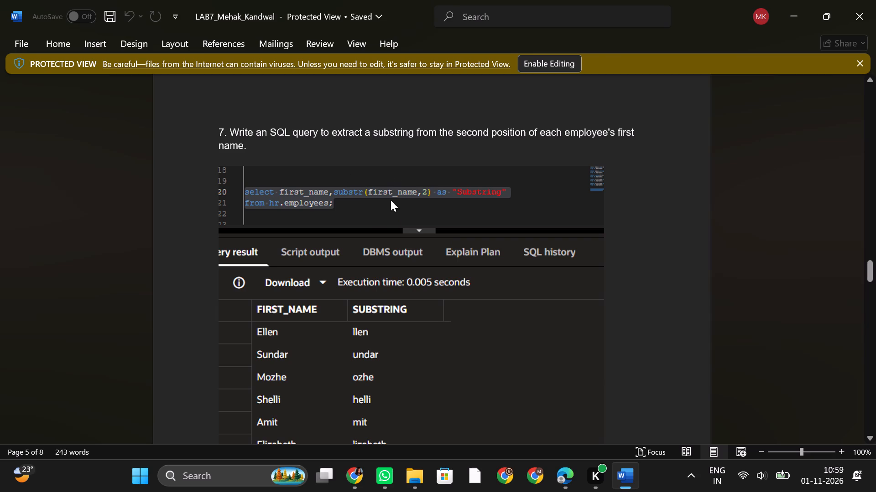
{"action": "scroll", "coordinate": [373, 235], "scroll_direction": "down", "scroll_amount": 1}
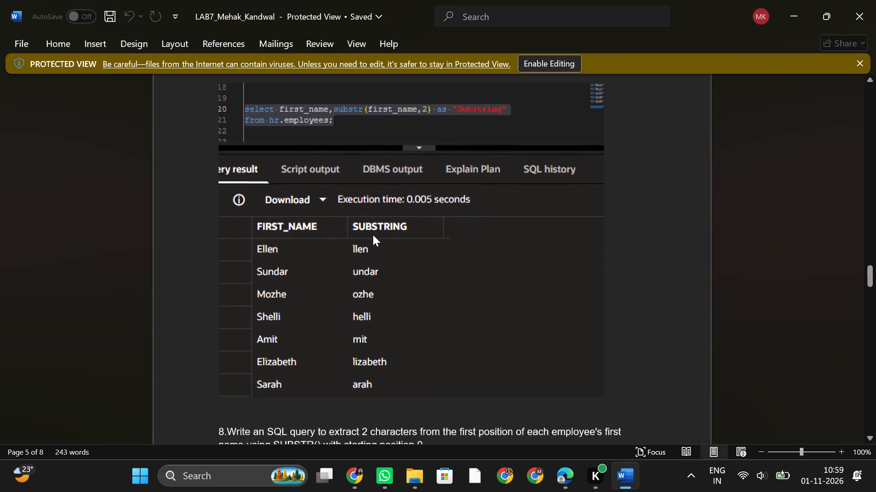
{"action": "scroll", "coordinate": [373, 235], "scroll_direction": "down", "scroll_amount": 3}
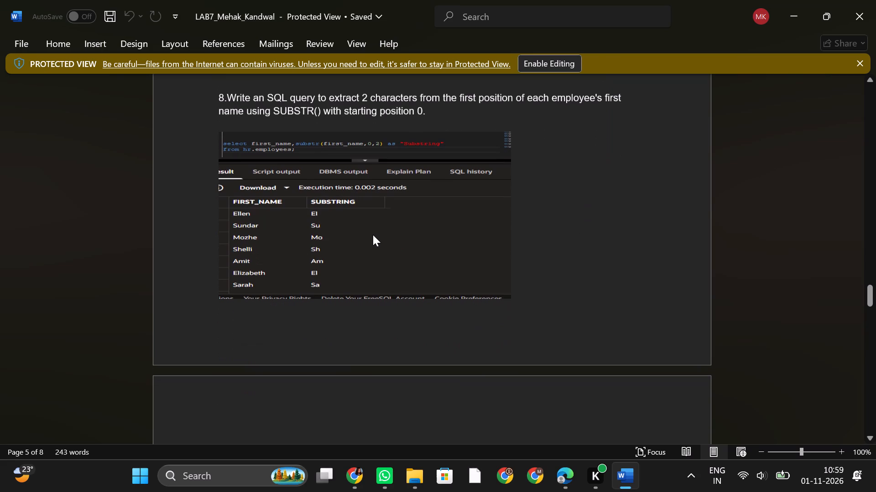
{"action": "scroll", "coordinate": [373, 235], "scroll_direction": "down", "scroll_amount": 2}
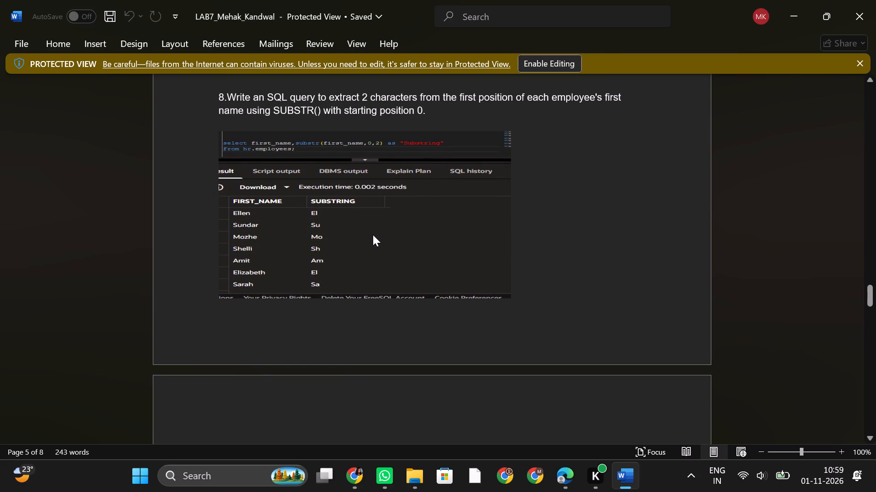
{"action": "scroll", "coordinate": [373, 235], "scroll_direction": "down", "scroll_amount": 2}
{"action": "scroll", "coordinate": [373, 235], "scroll_direction": "up", "scroll_amount": 1}
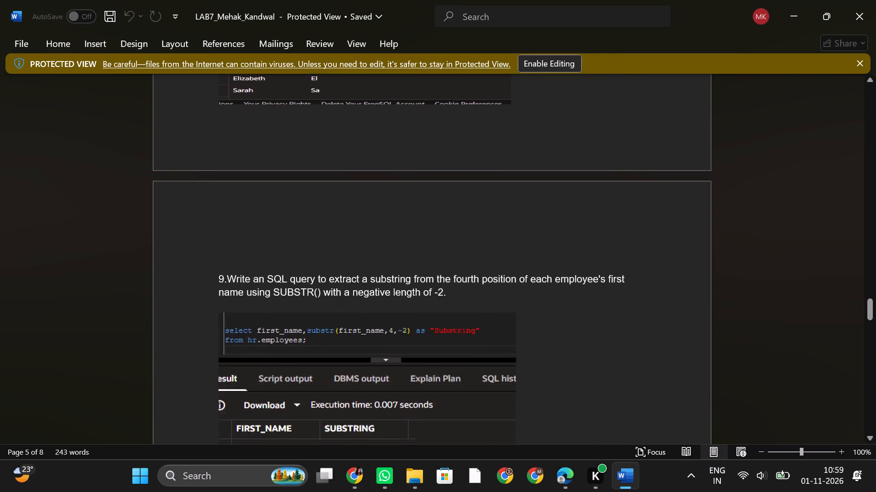
{"action": "scroll", "coordinate": [373, 235], "scroll_direction": "up", "scroll_amount": 1}
{"action": "scroll", "coordinate": [373, 235], "scroll_direction": "down", "scroll_amount": 1}
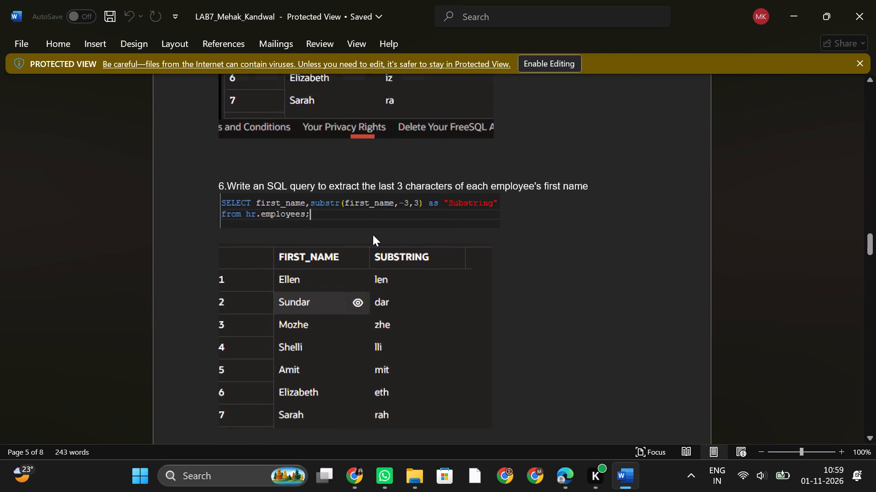
{"action": "scroll", "coordinate": [373, 235], "scroll_direction": "down", "scroll_amount": 5}
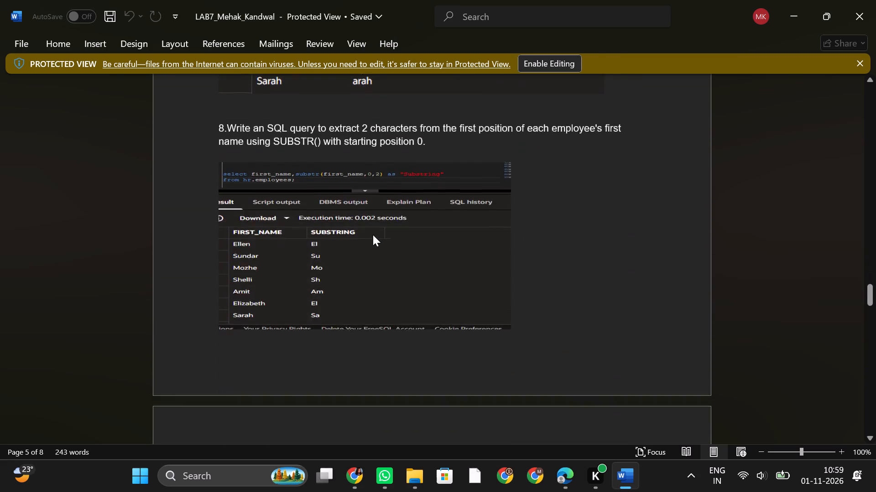
{"action": "scroll", "coordinate": [373, 235], "scroll_direction": "down", "scroll_amount": 3}
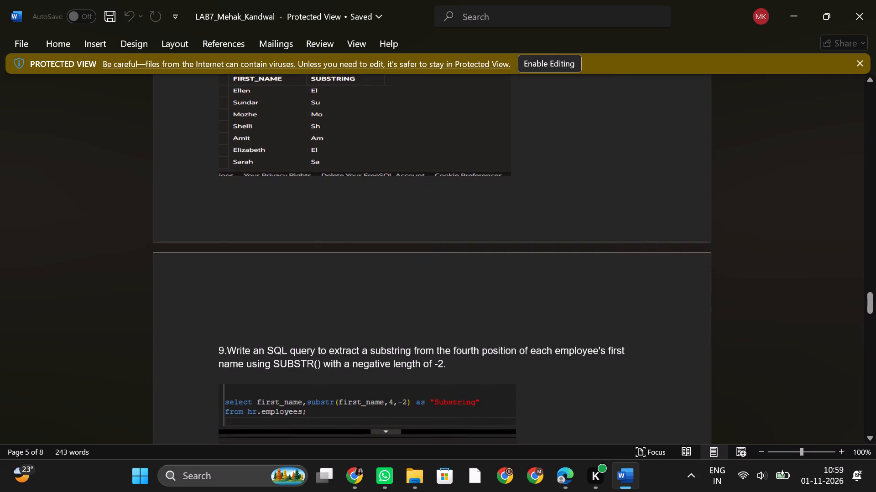
Review questions 9 to 14 of the LAB7 document, from the negative-length SUBSTR() query to the ROUND() query.
{"action": "scroll", "coordinate": [373, 235], "scroll_direction": "down", "scroll_amount": 2}
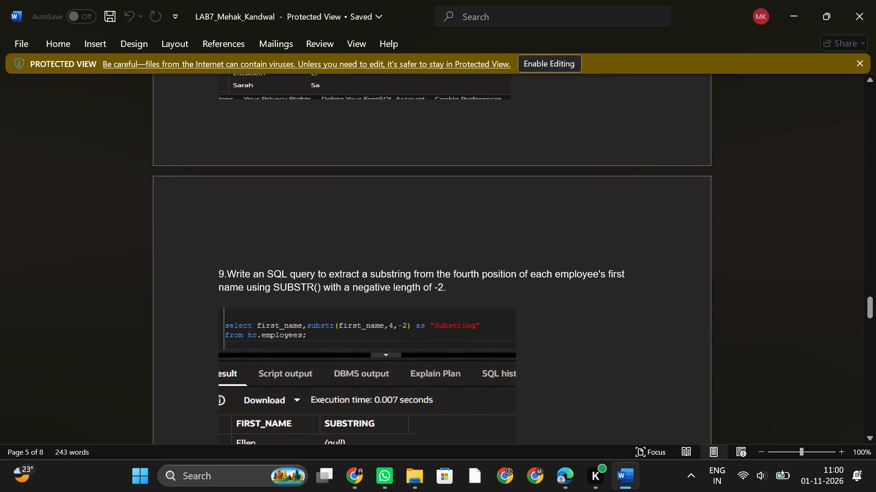
{"action": "scroll", "coordinate": [373, 235], "scroll_direction": "down", "scroll_amount": 4}
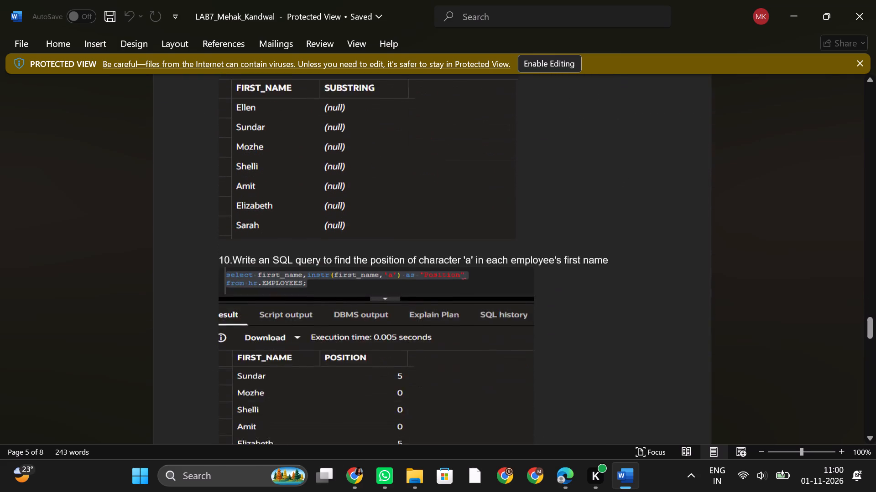
{"action": "scroll", "coordinate": [373, 235], "scroll_direction": "down", "scroll_amount": 3}
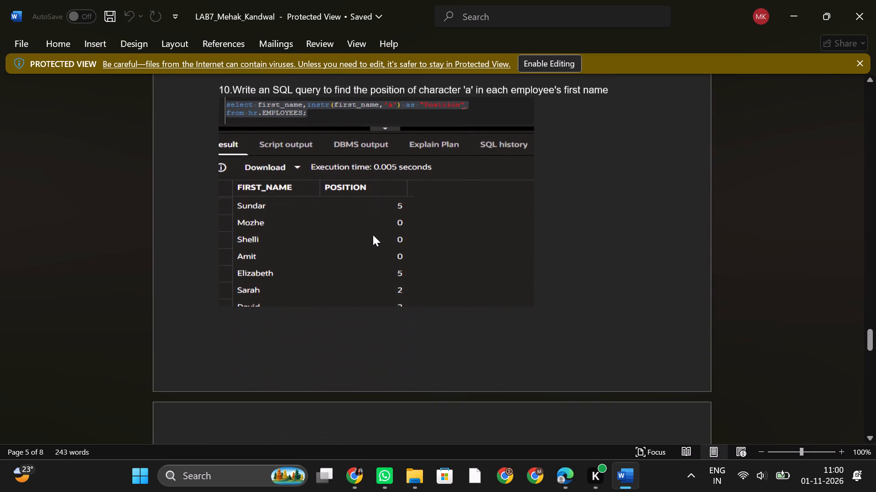
{"action": "scroll", "coordinate": [373, 235], "scroll_direction": "down", "scroll_amount": 1}
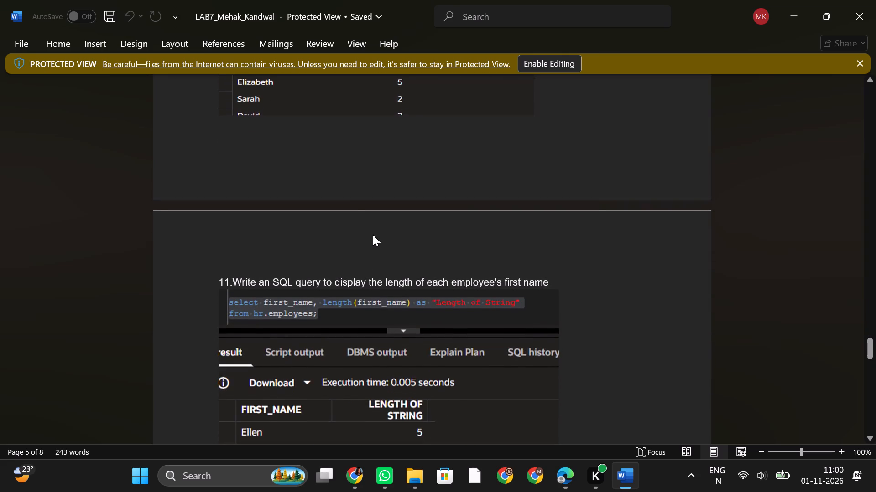
{"action": "scroll", "coordinate": [373, 235], "scroll_direction": "down", "scroll_amount": 3}
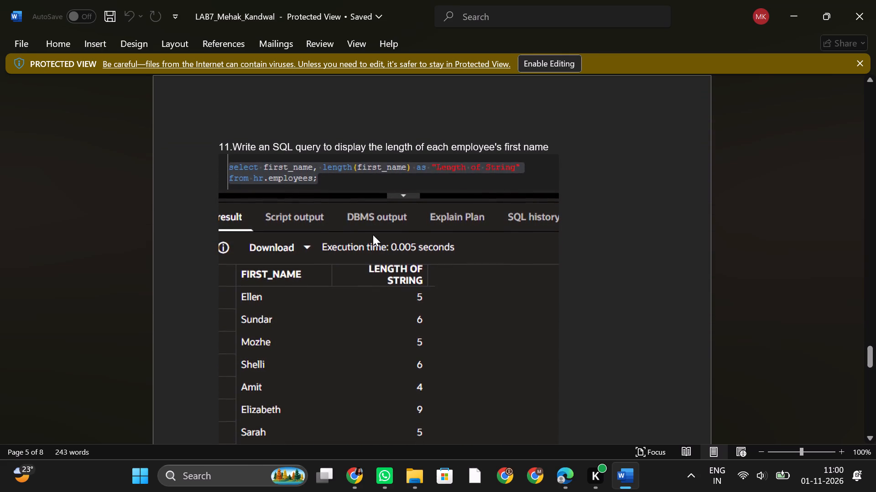
{"action": "scroll", "coordinate": [373, 235], "scroll_direction": "down", "scroll_amount": 2}
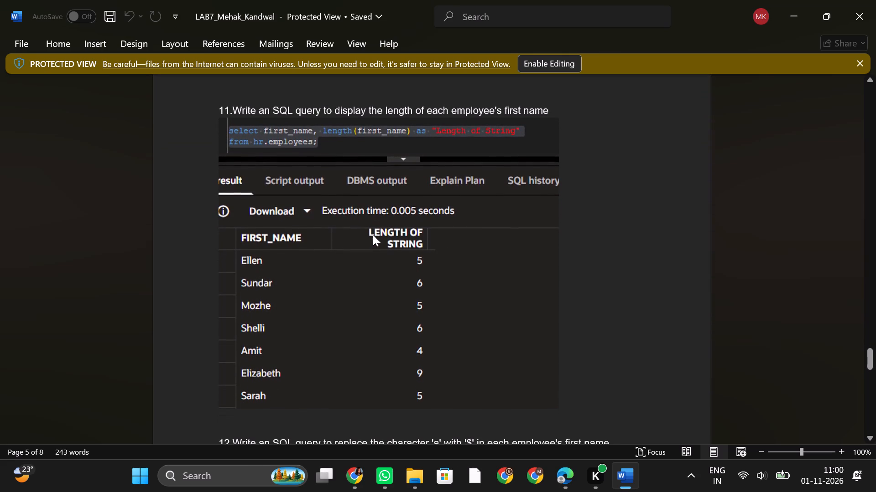
{"action": "scroll", "coordinate": [373, 235], "scroll_direction": "down", "scroll_amount": 2}
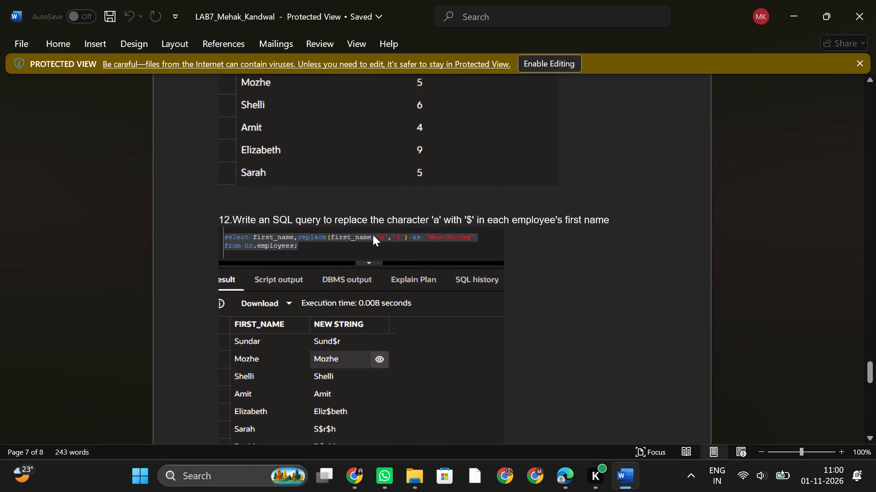
{"action": "scroll", "coordinate": [373, 235], "scroll_direction": "down", "scroll_amount": 4}
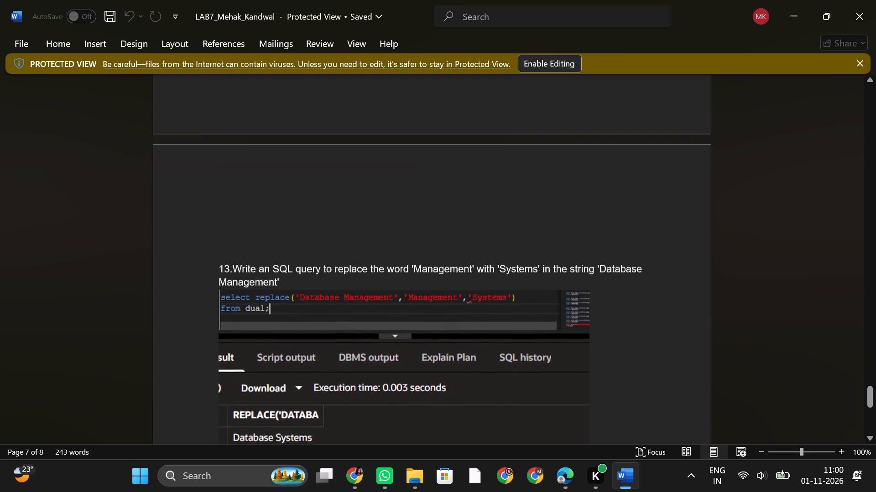
{"action": "scroll", "coordinate": [373, 235], "scroll_direction": "down", "scroll_amount": 5}
{"action": "scroll", "coordinate": [373, 235], "scroll_direction": "up", "scroll_amount": 1}
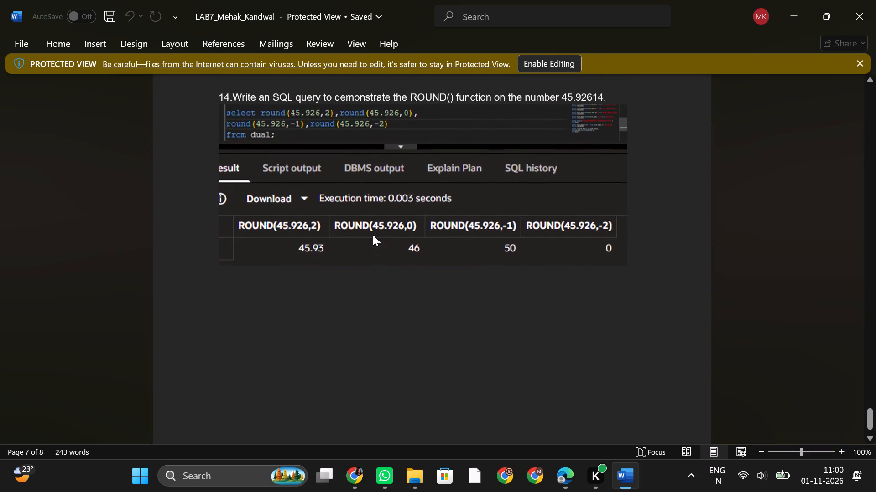
{"action": "scroll", "coordinate": [373, 235], "scroll_direction": "up", "scroll_amount": 1}
In File Explorer, copy the renamed LAB7 document from the 2026-44 folder to Downloads, allowing the copy without encryption.
{"action": "left_click", "coordinate": [355, 485]}
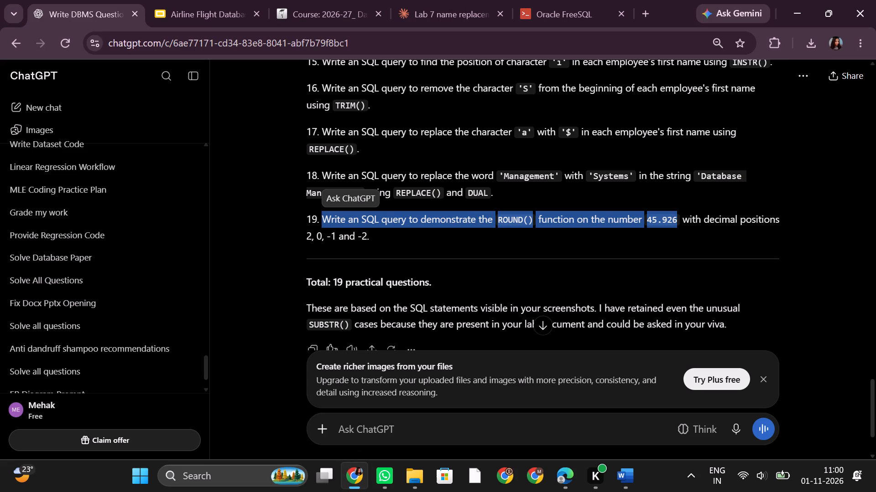
{"action": "left_click", "coordinate": [409, 475]}
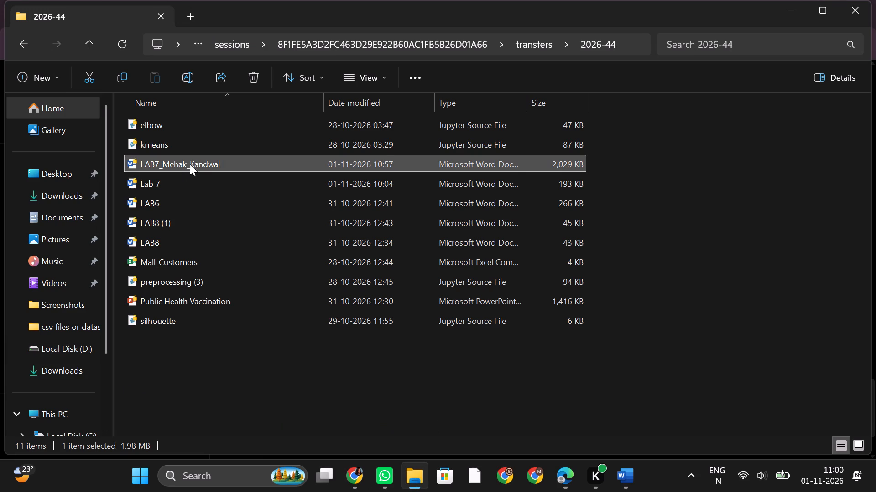
{"action": "left_click_drag", "start_coordinate": [194, 162], "coordinate": [51, 190]}
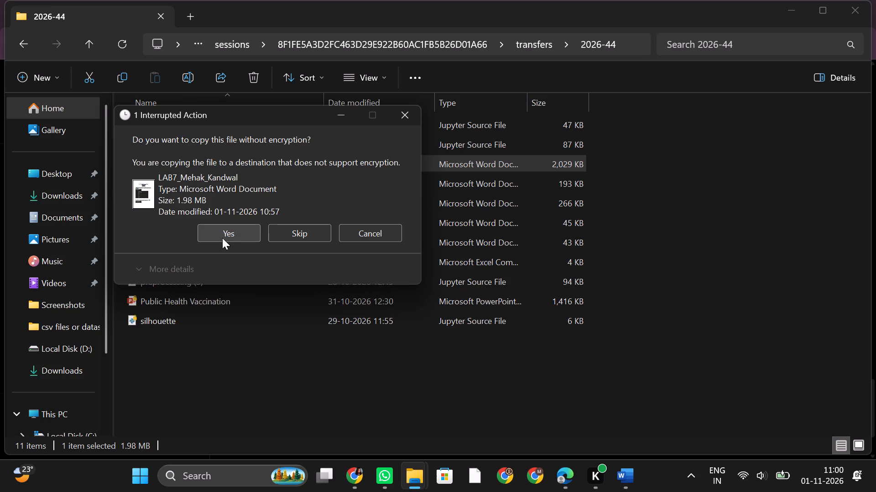
{"action": "left_click", "coordinate": [222, 238]}
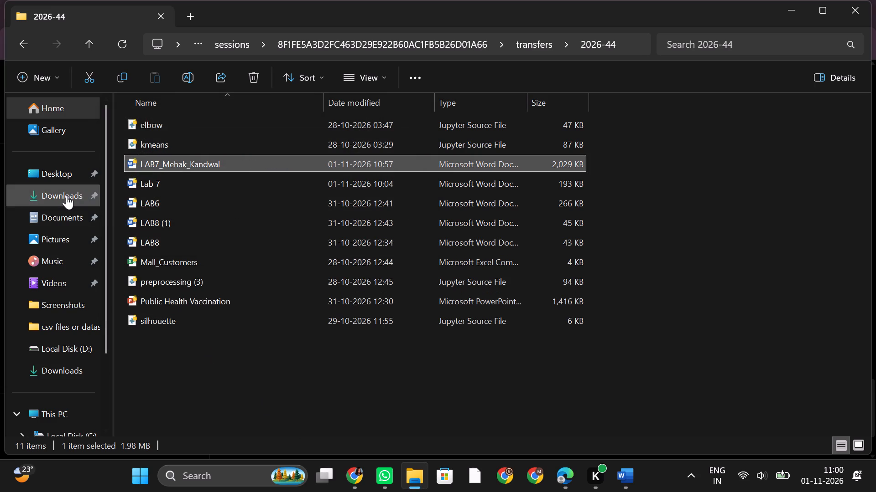
Go to the Downloads folder and open the Lab 7 DBMS document in Word.
{"action": "left_click", "coordinate": [67, 195]}
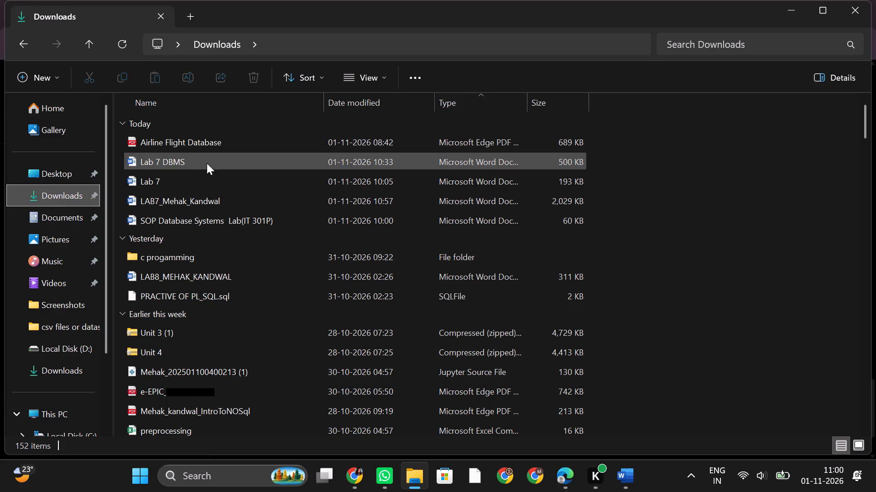
{"action": "double_click", "coordinate": [207, 164]}
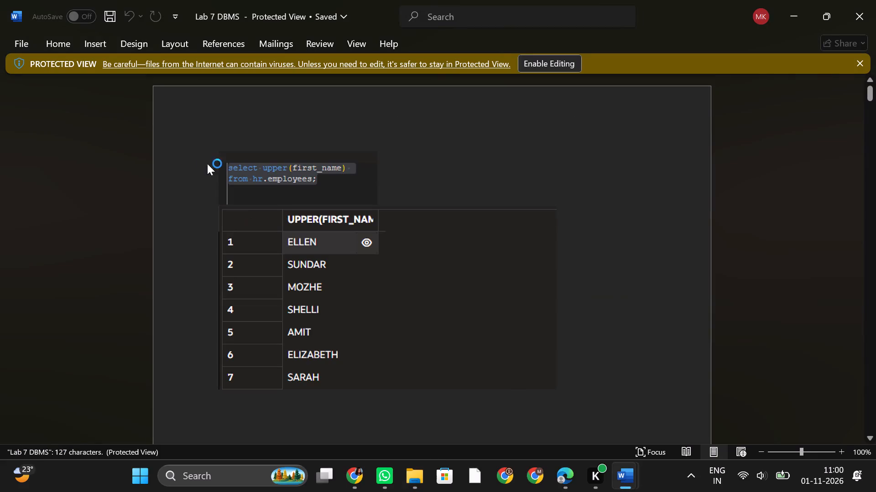
Close the Lab 7 DBMS document.
{"action": "scroll", "coordinate": [207, 164], "scroll_direction": "up", "scroll_amount": 1}
{"action": "left_click", "coordinate": [858, 24]}
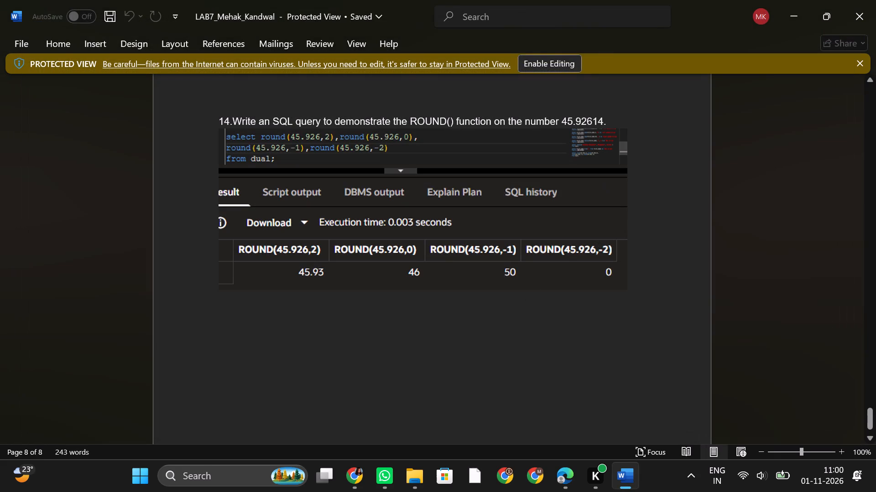
Open the renamed LAB7 document from the Downloads folder and glance through its first questions.
{"action": "left_click", "coordinate": [419, 487]}
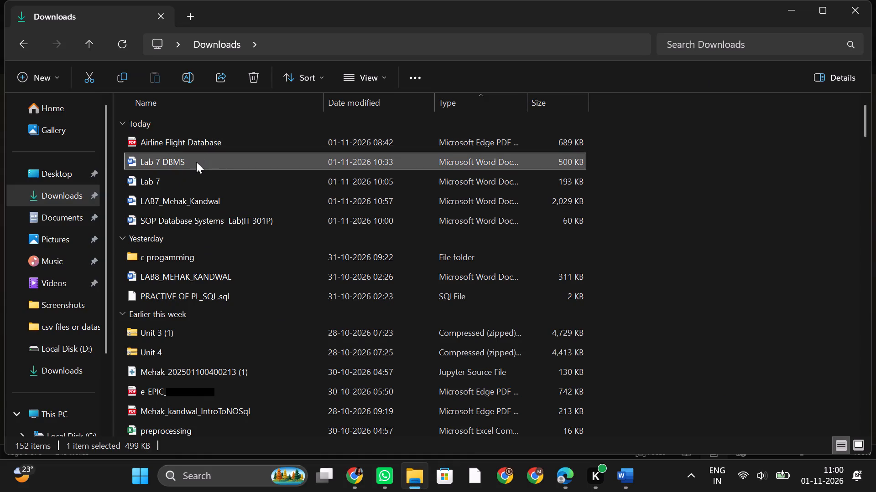
{"action": "double_click", "coordinate": [156, 208]}
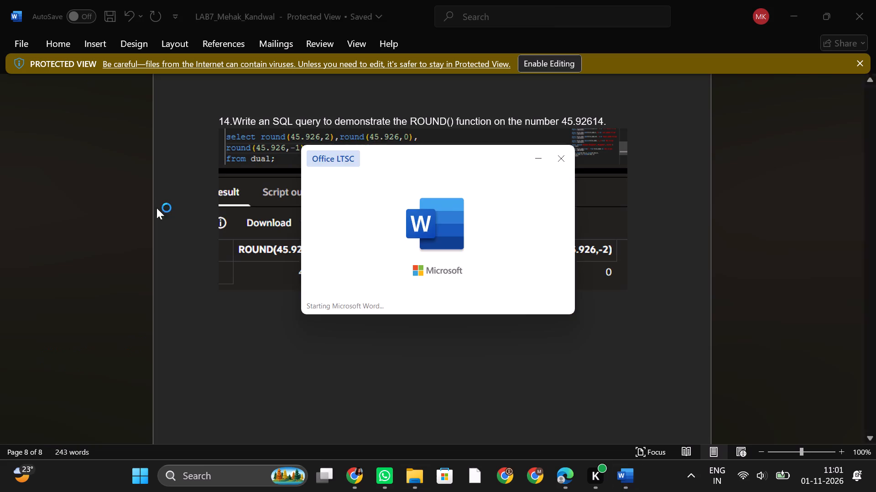
{"action": "scroll", "coordinate": [266, 240], "scroll_direction": "down", "scroll_amount": 8}
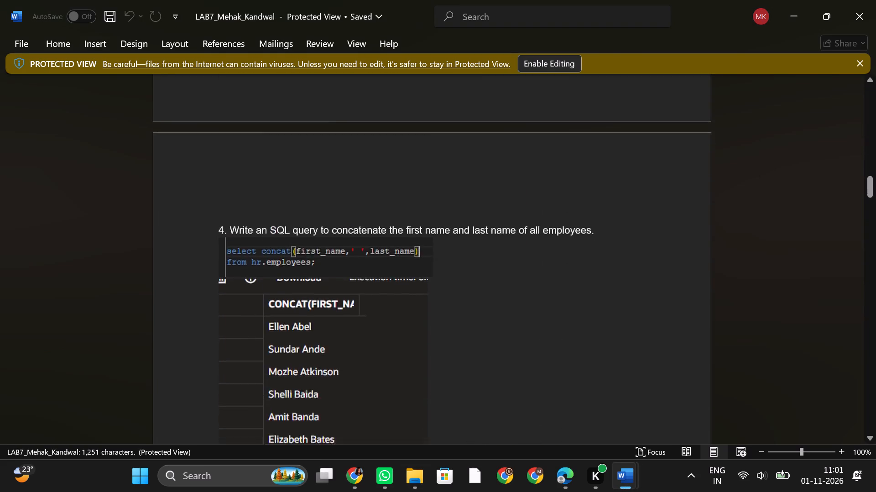
{"action": "scroll", "coordinate": [266, 240], "scroll_direction": "down", "scroll_amount": 1}
Close both open Word windows of the renamed LAB7 document.
{"action": "left_click", "coordinate": [354, 485]}
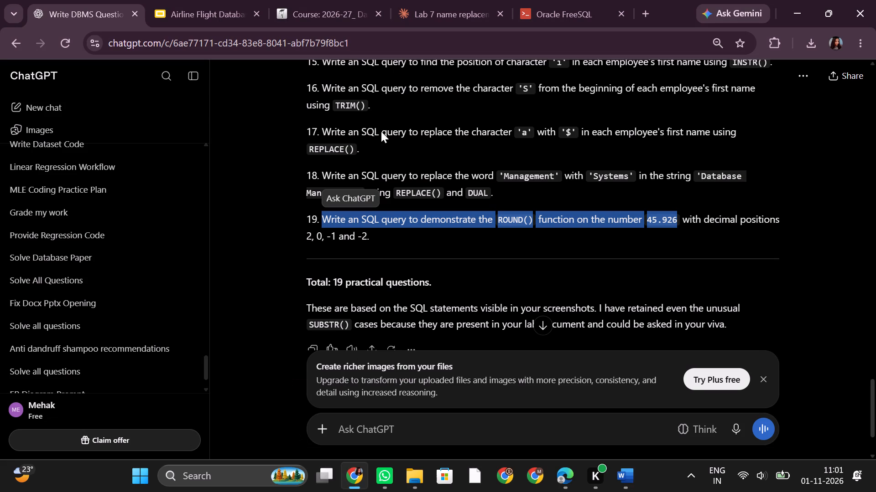
{"action": "left_click", "coordinate": [624, 482]}
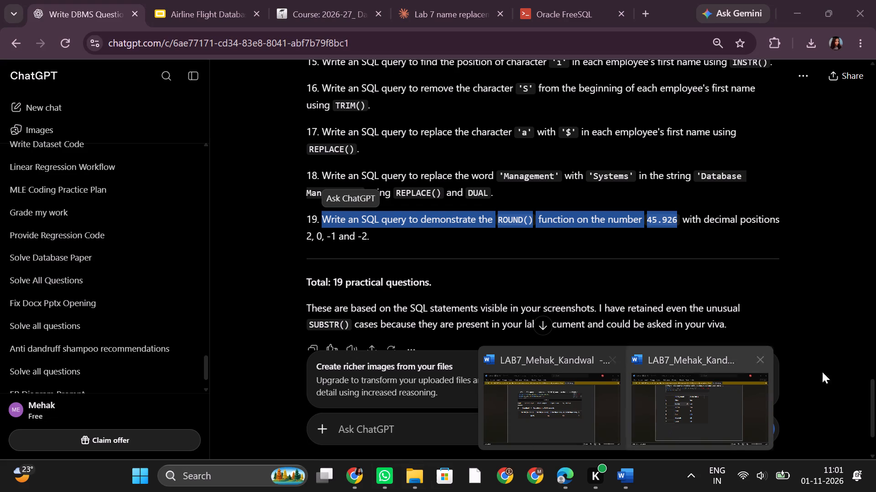
{"action": "left_click", "coordinate": [758, 359]}
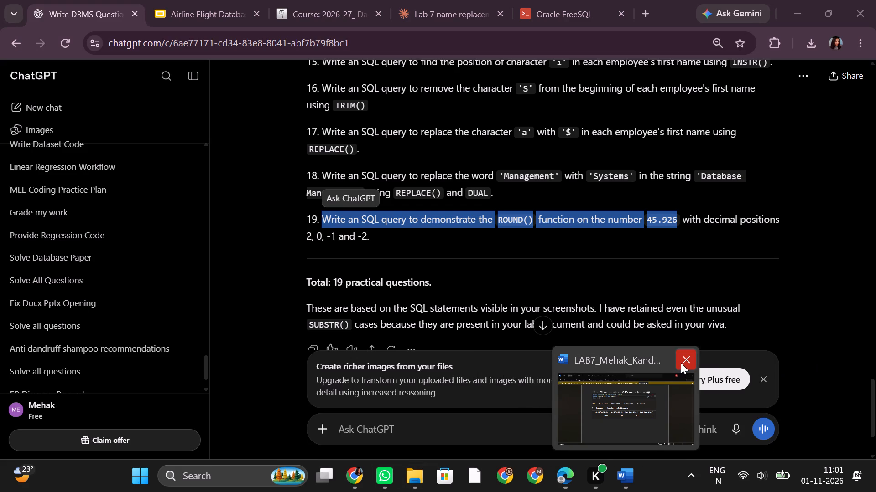
{"action": "left_click", "coordinate": [681, 363]}
Reopen the renamed LAB7 document from Downloads and check it from the title block through question 14 on ROUND().
{"action": "left_click", "coordinate": [449, 477]}
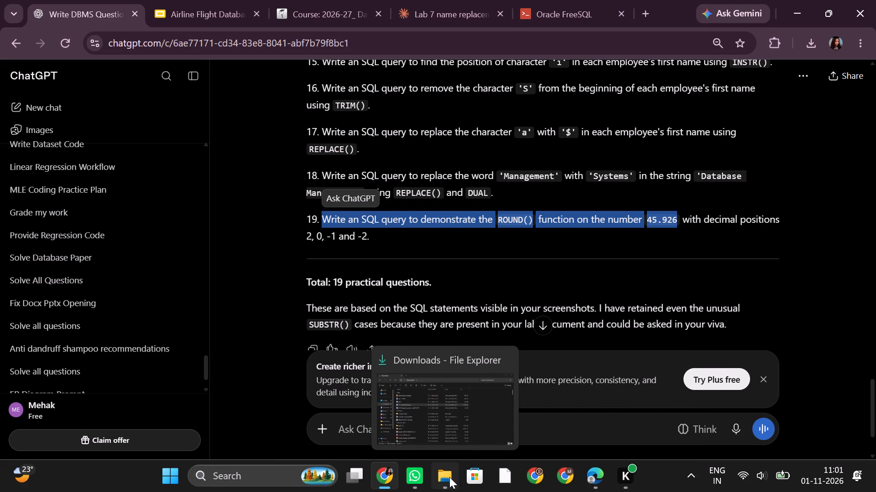
{"action": "double_click", "coordinate": [238, 202]}
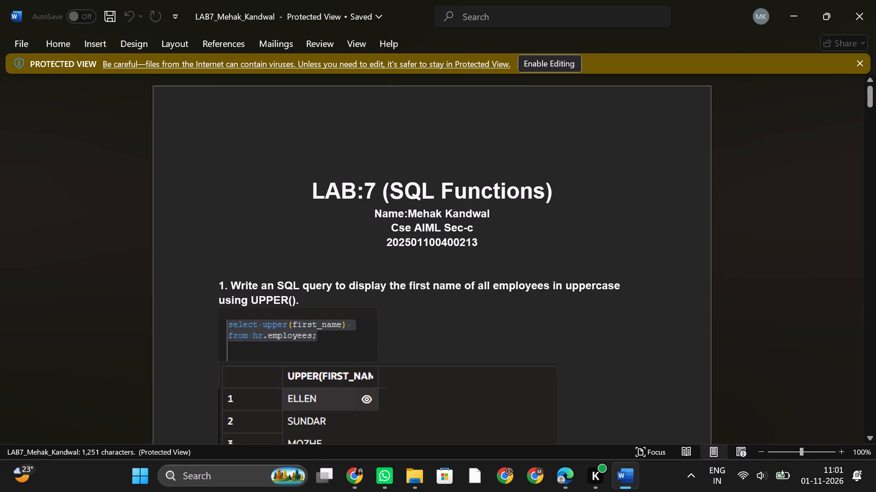
{"action": "scroll", "coordinate": [238, 202], "scroll_direction": "down", "scroll_amount": 3}
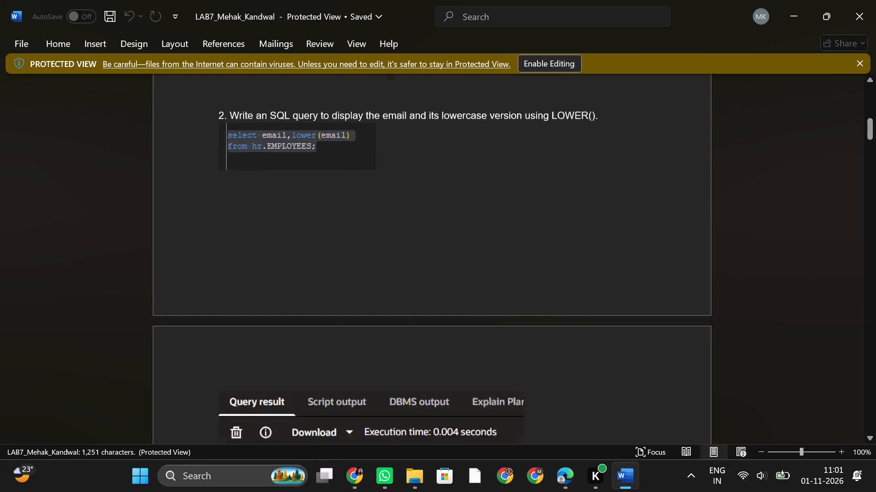
{"action": "scroll", "coordinate": [238, 202], "scroll_direction": "down", "scroll_amount": 6}
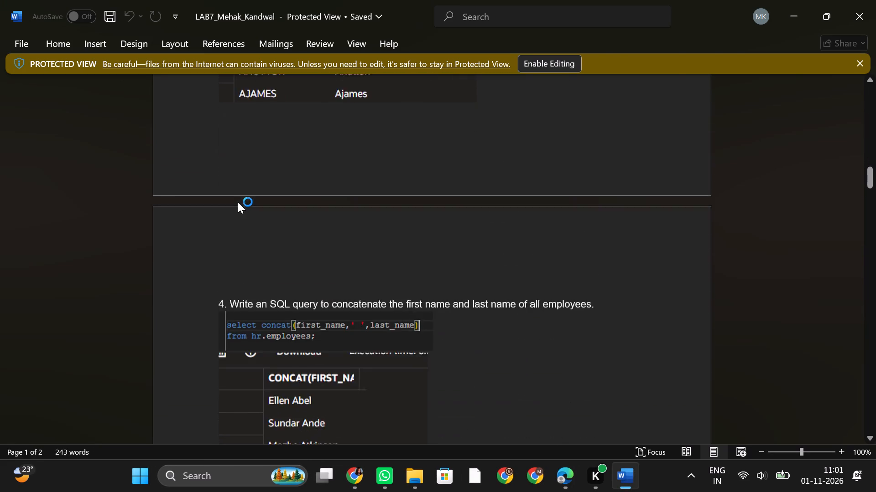
{"action": "scroll", "coordinate": [238, 202], "scroll_direction": "down", "scroll_amount": 6}
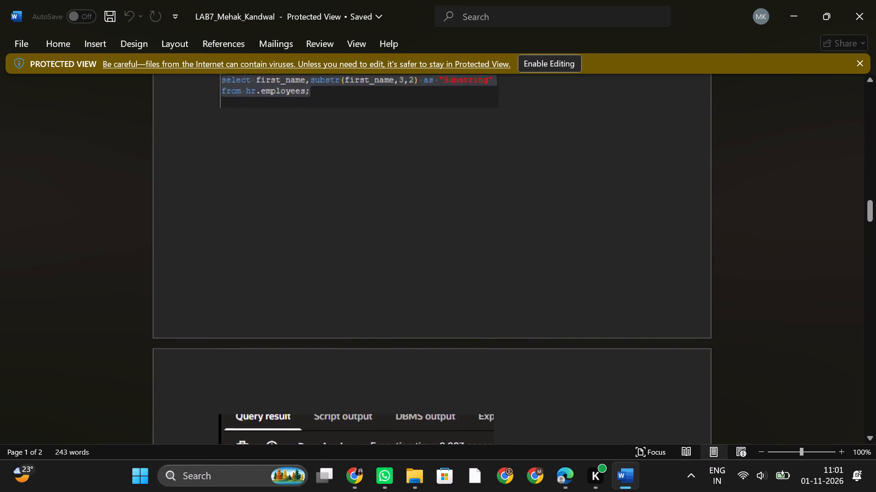
{"action": "scroll", "coordinate": [238, 202], "scroll_direction": "down", "scroll_amount": 6}
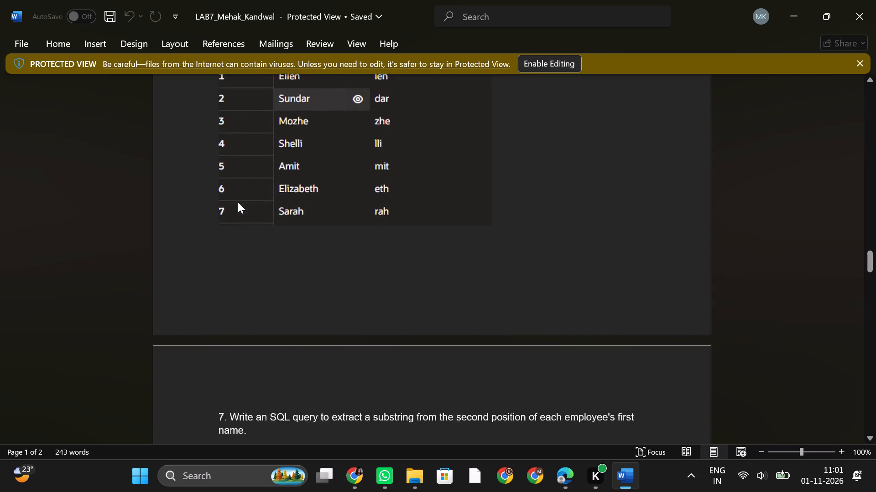
{"action": "scroll", "coordinate": [238, 202], "scroll_direction": "down", "scroll_amount": 5}
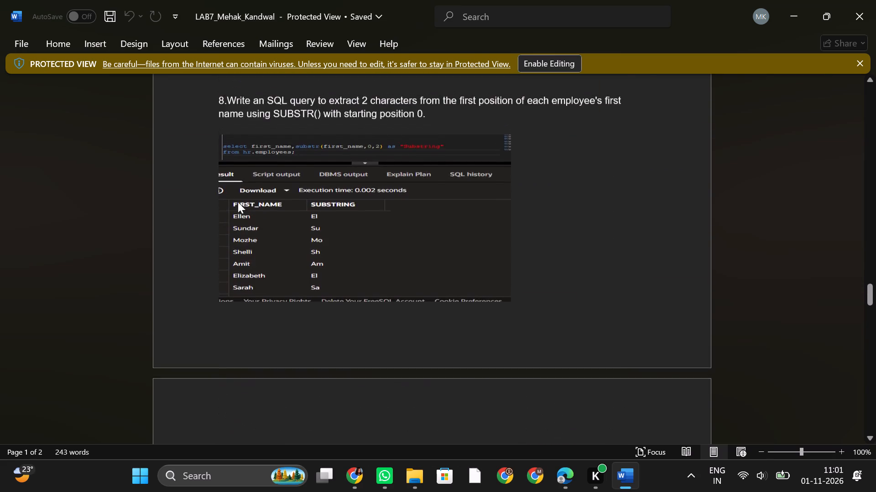
{"action": "scroll", "coordinate": [238, 202], "scroll_direction": "down", "scroll_amount": 4}
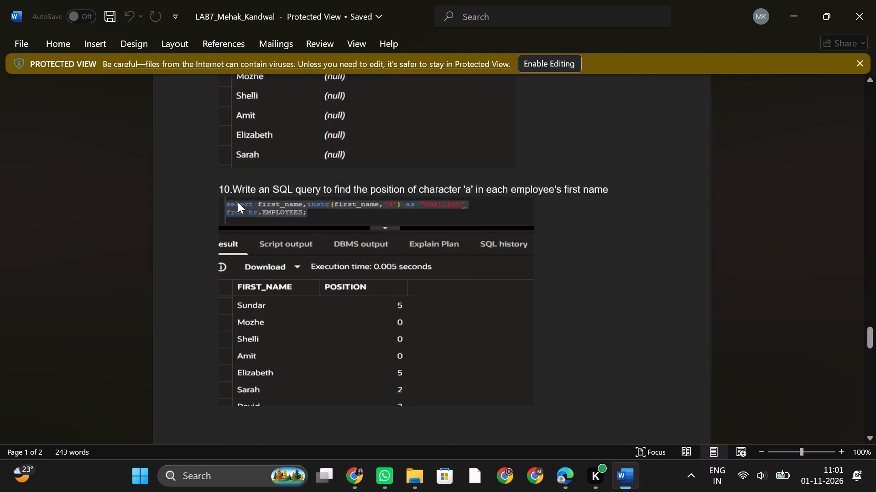
{"action": "scroll", "coordinate": [238, 202], "scroll_direction": "down", "scroll_amount": 4}
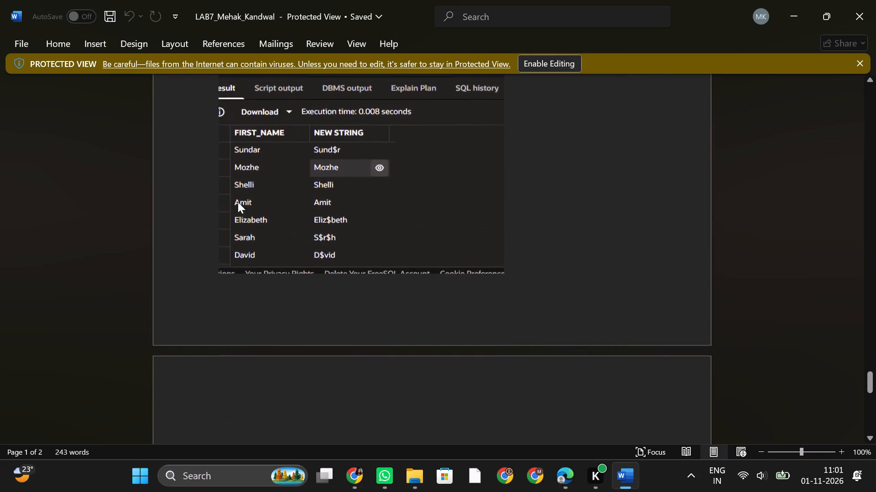
{"action": "scroll", "coordinate": [238, 202], "scroll_direction": "down", "scroll_amount": 3}
{"action": "scroll", "coordinate": [238, 202], "scroll_direction": "up", "scroll_amount": 1}
{"action": "scroll", "coordinate": [238, 202], "scroll_direction": "down", "scroll_amount": 1}
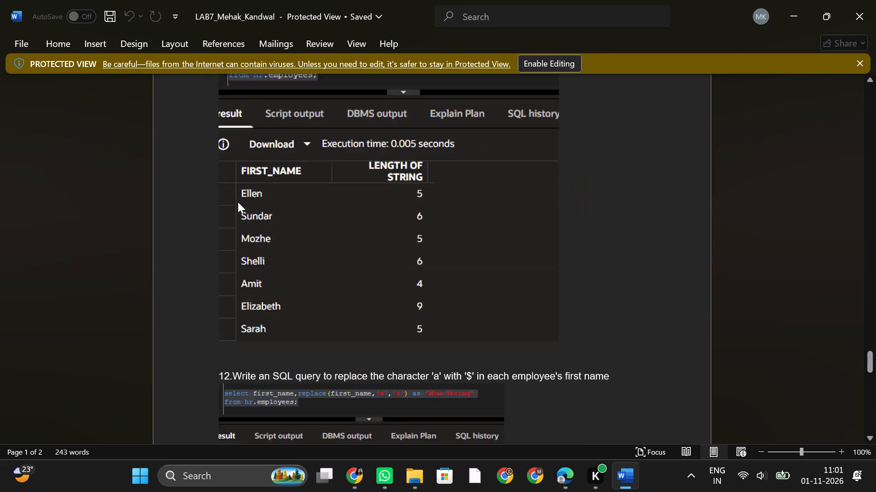
{"action": "scroll", "coordinate": [238, 202], "scroll_direction": "down", "scroll_amount": 1}
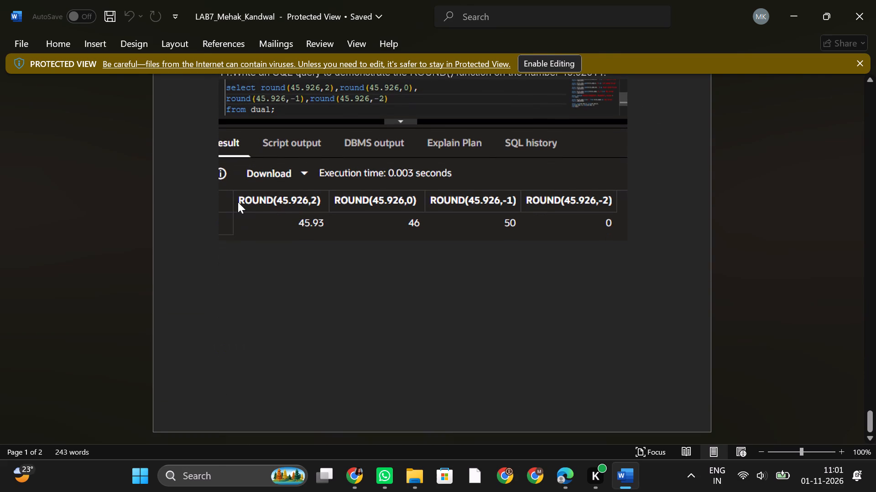
Switch to the Moodle Database Systems course in Chrome, open the Lab 7: SQL Functions assignment and start adding a submission.
{"action": "left_click", "coordinate": [357, 485]}
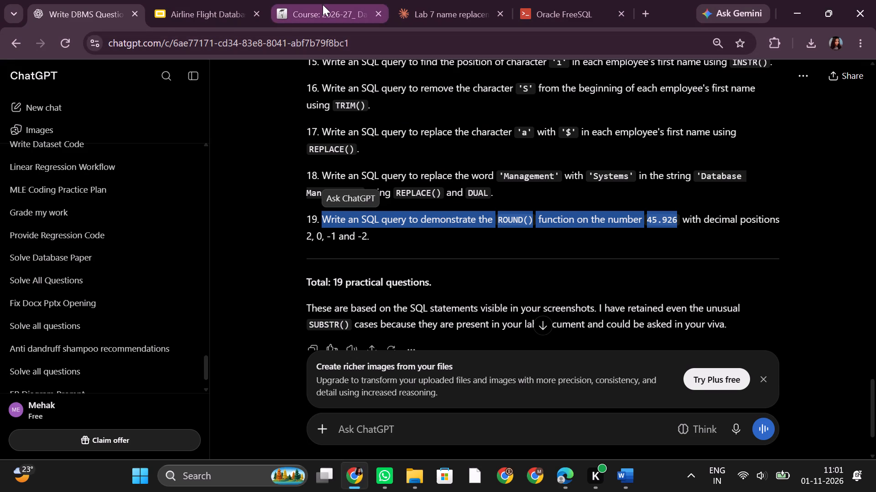
{"action": "left_click", "coordinate": [323, 5]}
{"action": "scroll", "coordinate": [315, 354], "scroll_direction": "down", "scroll_amount": 2}
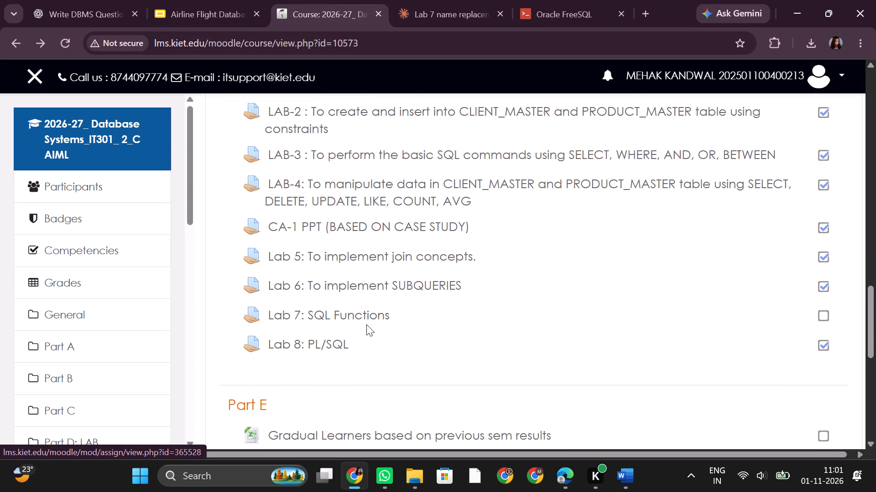
{"action": "left_click", "coordinate": [349, 311]}
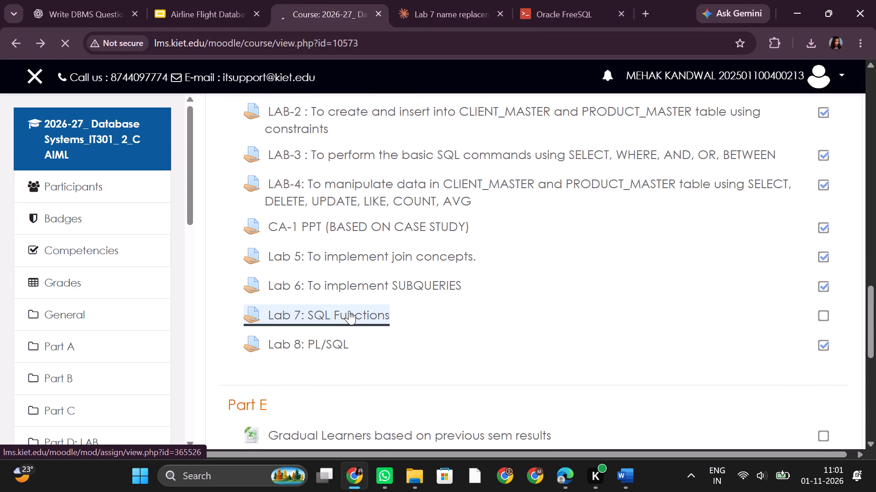
{"action": "scroll", "coordinate": [349, 311], "scroll_direction": "down", "scroll_amount": 3}
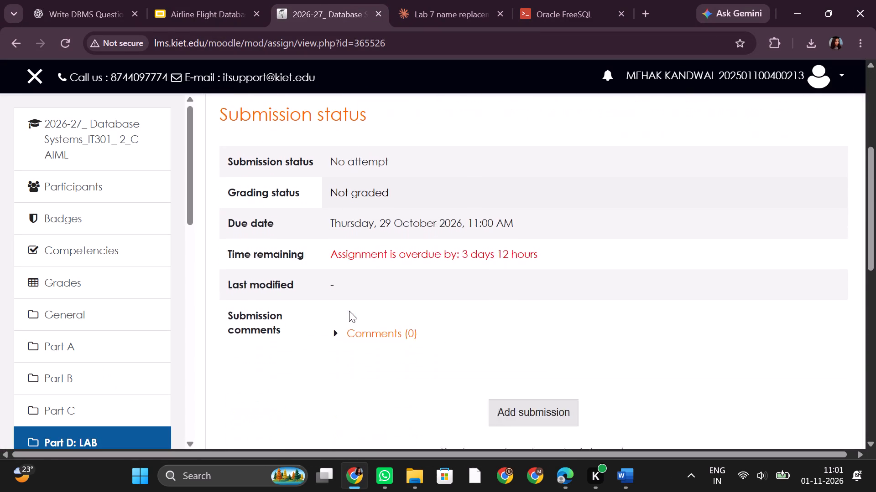
{"action": "scroll", "coordinate": [349, 311], "scroll_direction": "down", "scroll_amount": 1}
{"action": "left_click", "coordinate": [513, 335]}
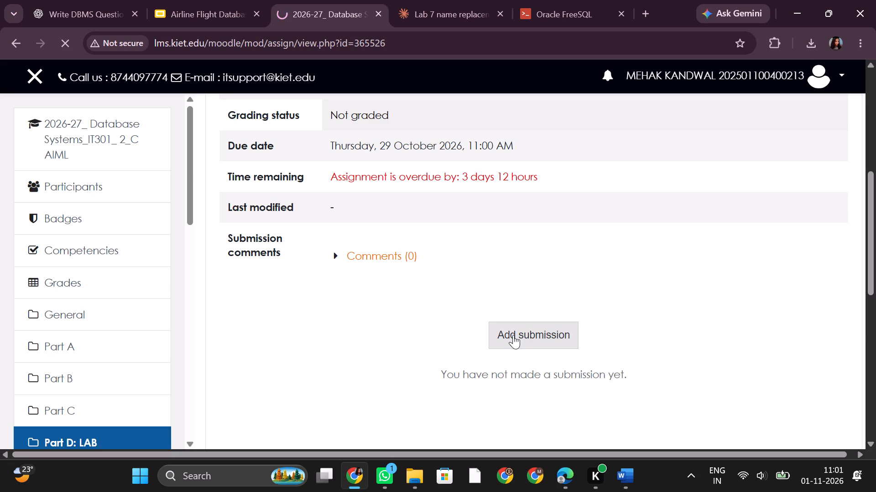
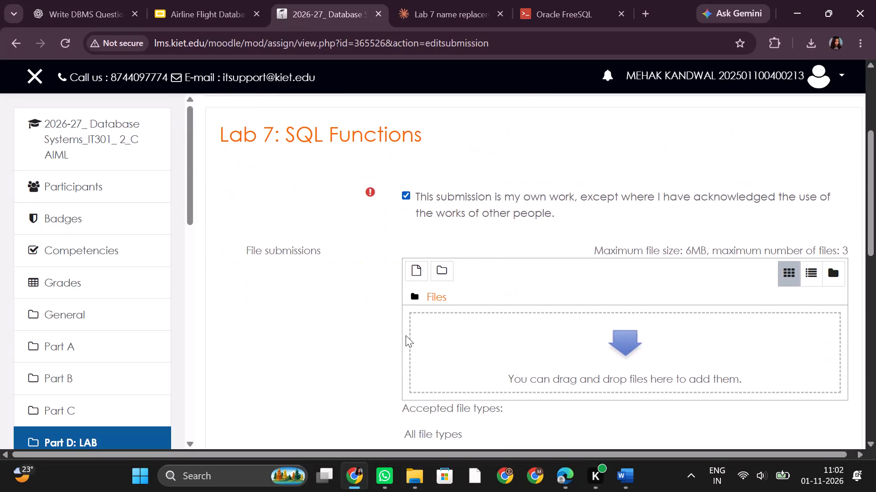
Add the renamed LAB7 Word document from the Downloads folder to the Lab 7: SQL Functions file submissions and save the submission.
{"action": "left_click", "coordinate": [515, 353]}
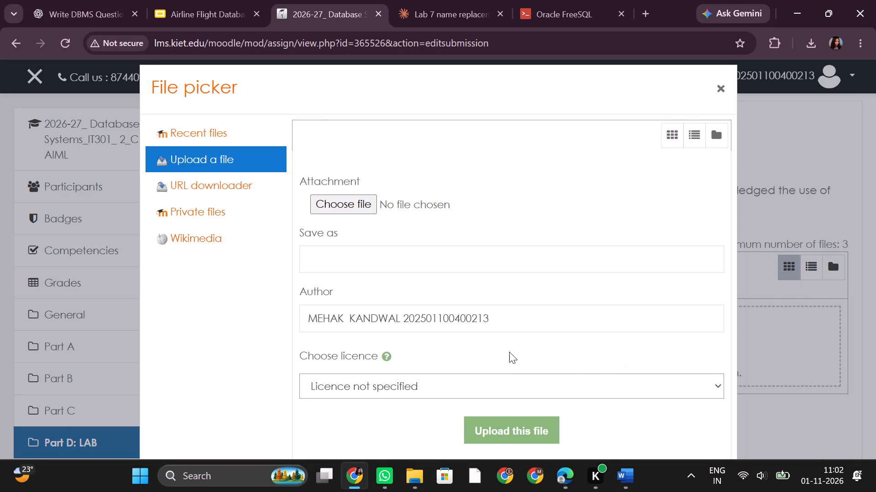
{"action": "left_click", "coordinate": [717, 86]}
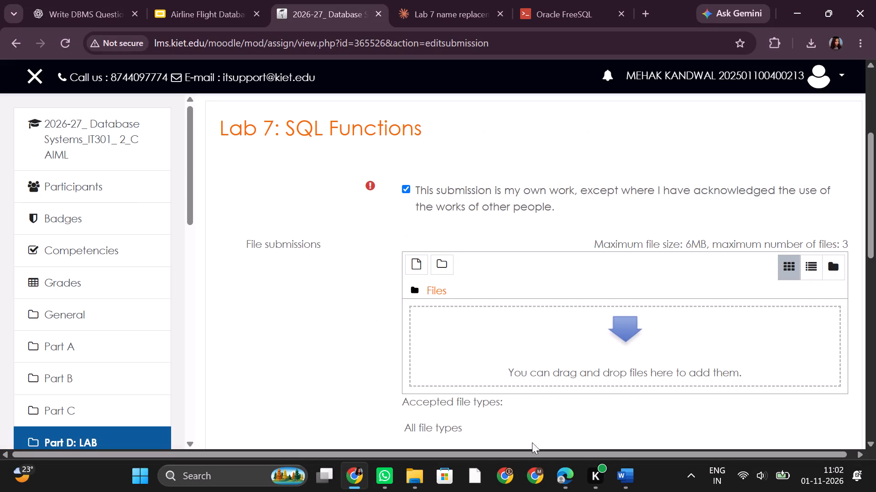
{"action": "left_click", "coordinate": [410, 478]}
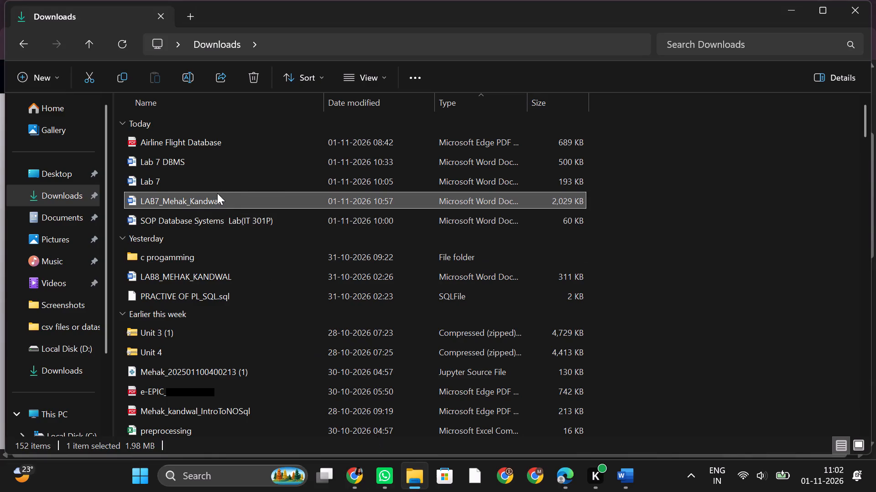
{"action": "left_click_drag", "start_coordinate": [214, 196], "coordinate": [350, 483]}
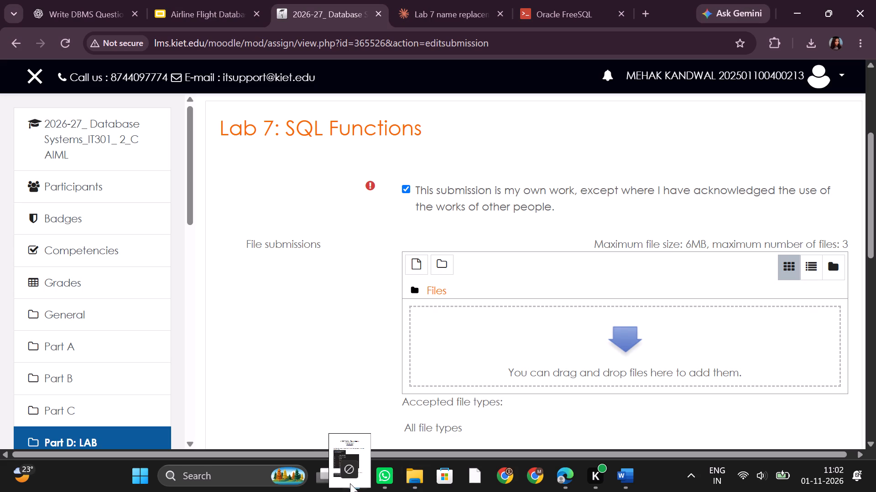
{"action": "left_click_drag", "start_coordinate": [350, 483], "coordinate": [546, 338]}
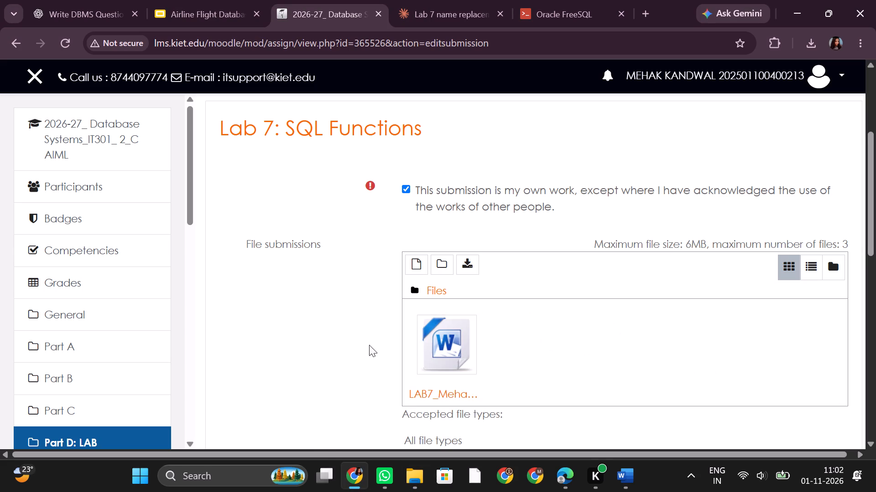
{"action": "scroll", "coordinate": [339, 360], "scroll_direction": "down", "scroll_amount": 1}
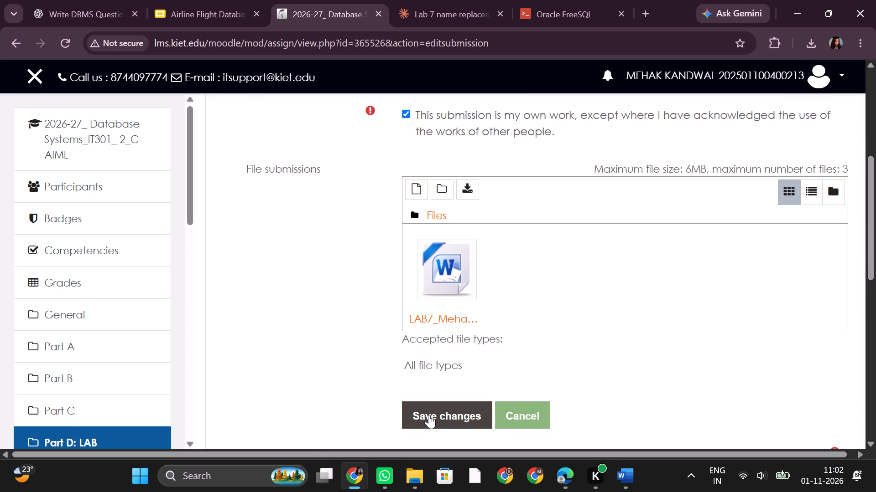
{"action": "left_click", "coordinate": [429, 415]}
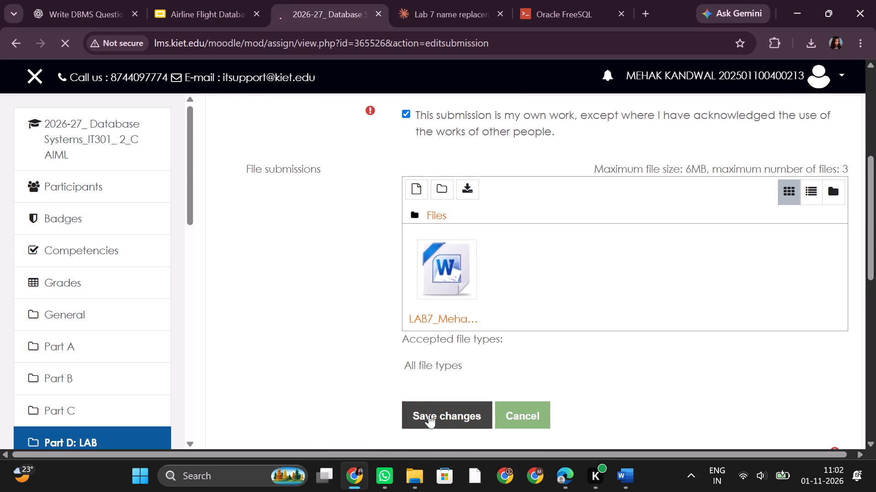
Review the Lab 7: SQL Functions submission status page, including the status, dates and submitted file.
{"action": "scroll", "coordinate": [312, 398], "scroll_direction": "down", "scroll_amount": 1}
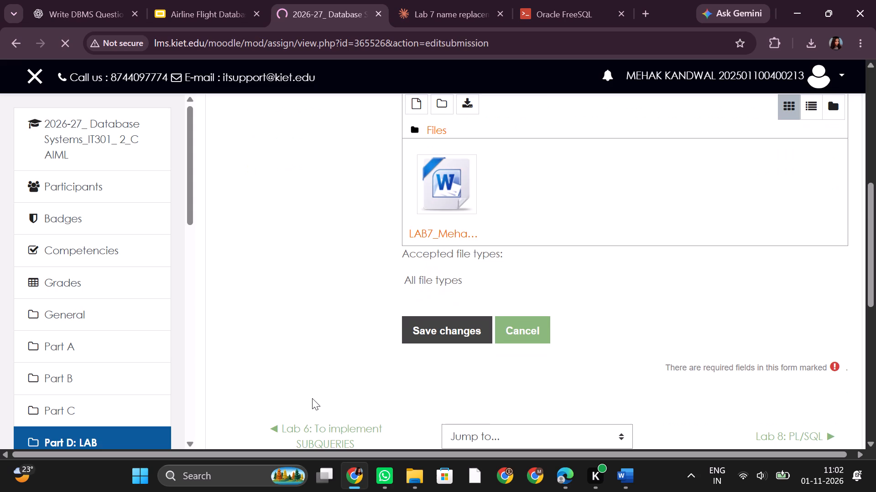
{"action": "scroll", "coordinate": [312, 398], "scroll_direction": "down", "scroll_amount": 6}
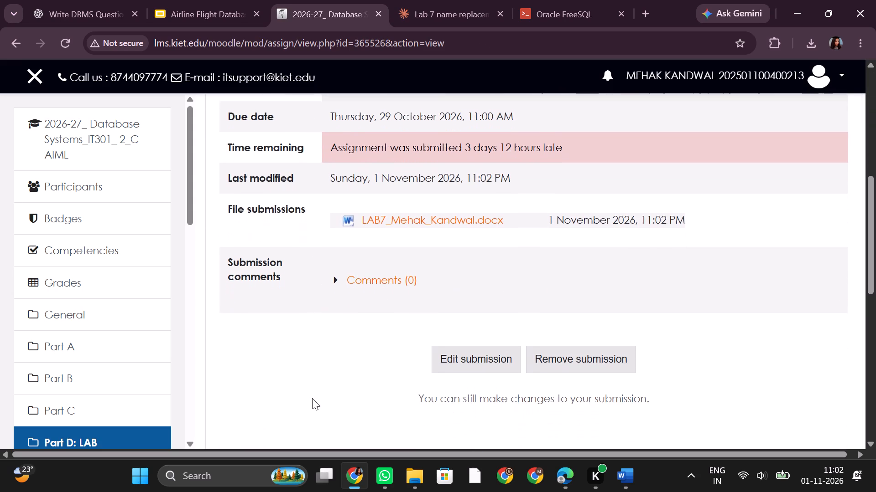
{"action": "scroll", "coordinate": [312, 398], "scroll_direction": "down", "scroll_amount": 2}
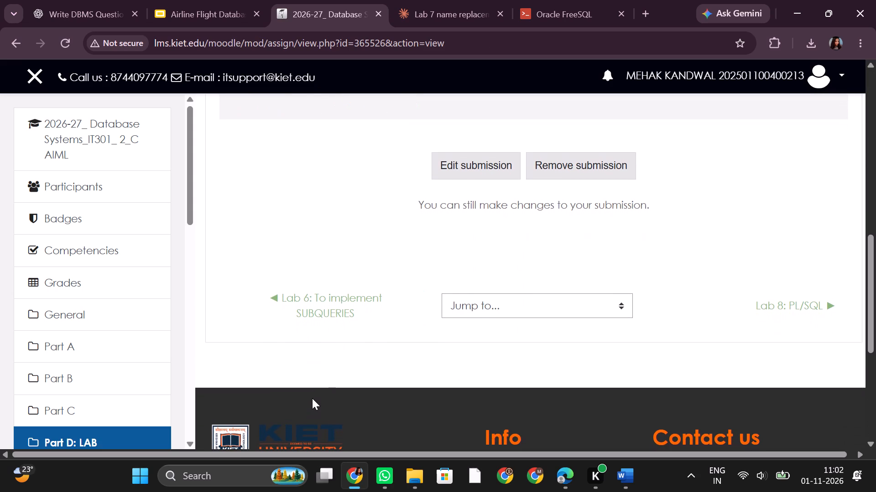
{"action": "scroll", "coordinate": [324, 286], "scroll_direction": "up", "scroll_amount": 3}
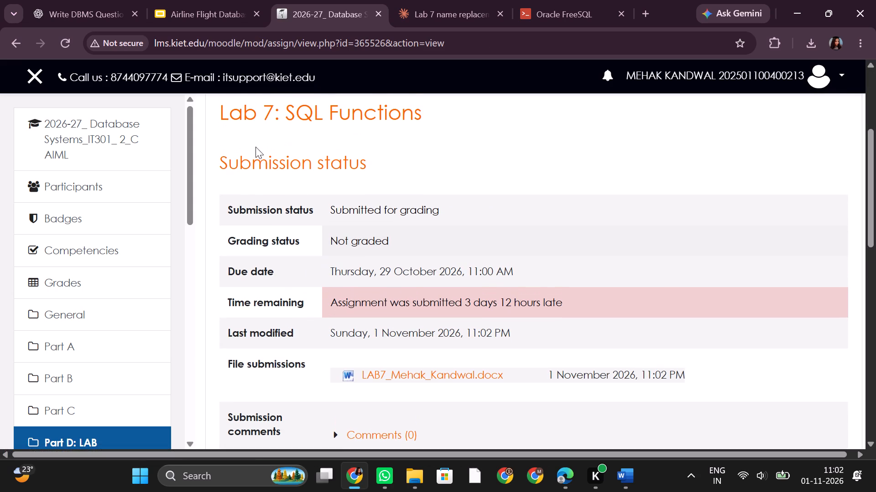
{"action": "scroll", "coordinate": [245, 180], "scroll_direction": "right", "scroll_amount": 4}
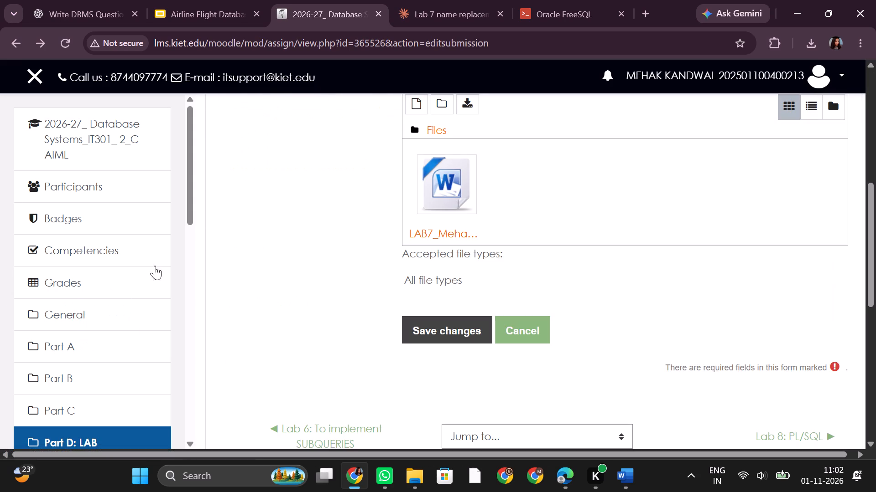
Return to the Database Systems course page and check the completion marks of the lab assignments in Part D.
{"action": "left_click", "coordinate": [110, 127]}
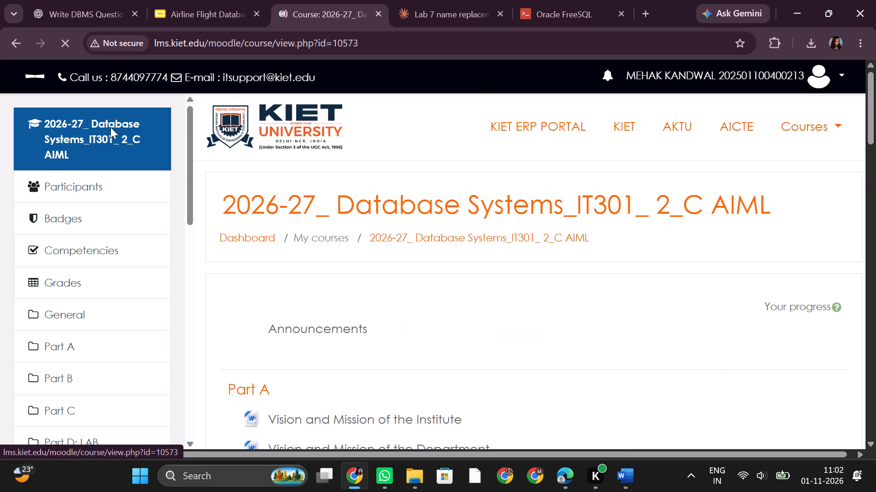
{"action": "scroll", "coordinate": [315, 287], "scroll_direction": "down", "scroll_amount": 6}
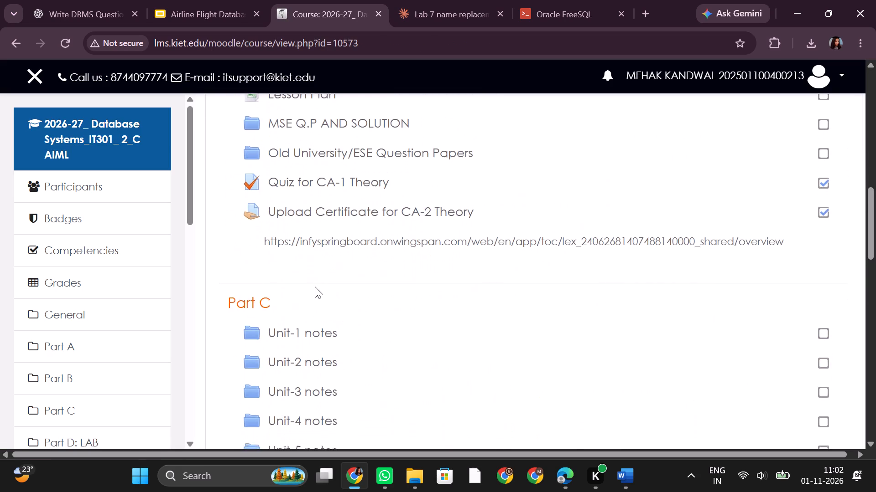
{"action": "scroll", "coordinate": [315, 287], "scroll_direction": "down", "scroll_amount": 6}
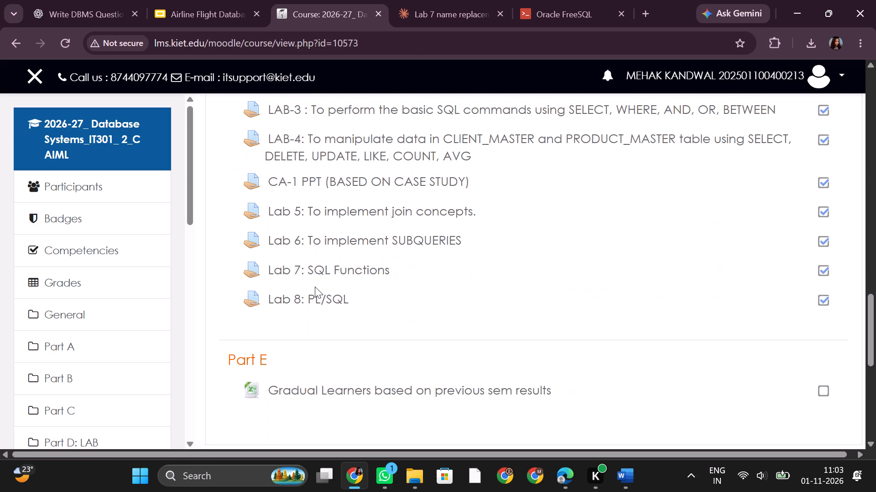
{"action": "scroll", "coordinate": [315, 287], "scroll_direction": "down", "scroll_amount": 1}
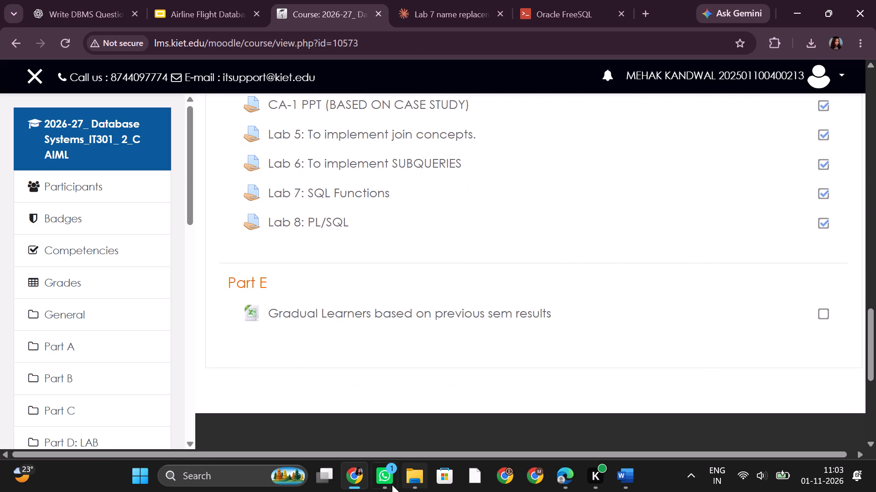
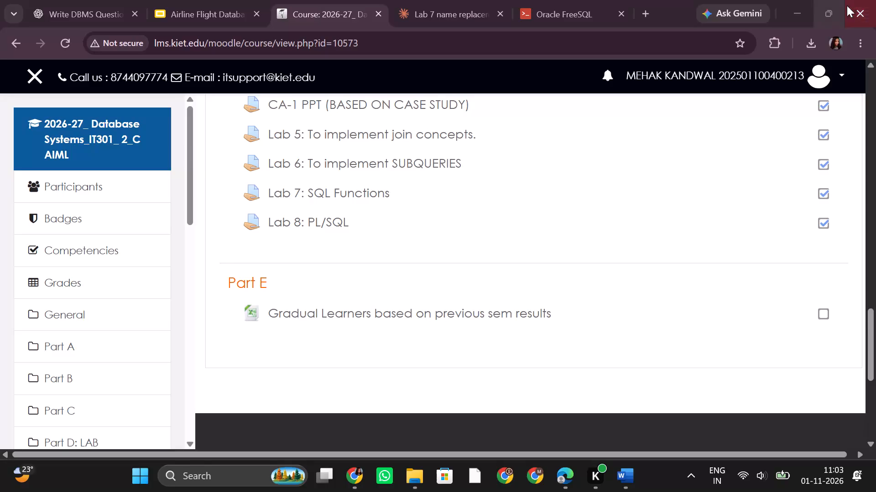
Close the open Chrome, Downloads folder, LAB7 Word document and Edge windows to clear the desktop.
{"action": "left_click", "coordinate": [874, 2]}
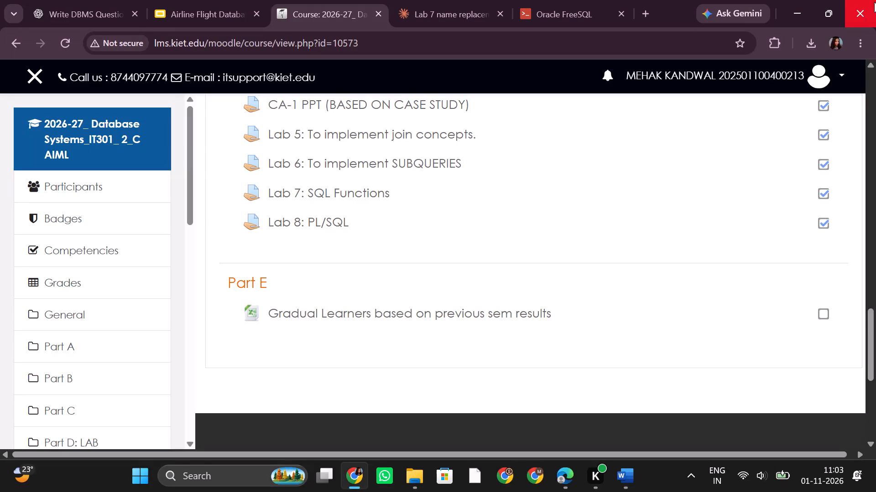
{"action": "left_click", "coordinate": [874, 2]}
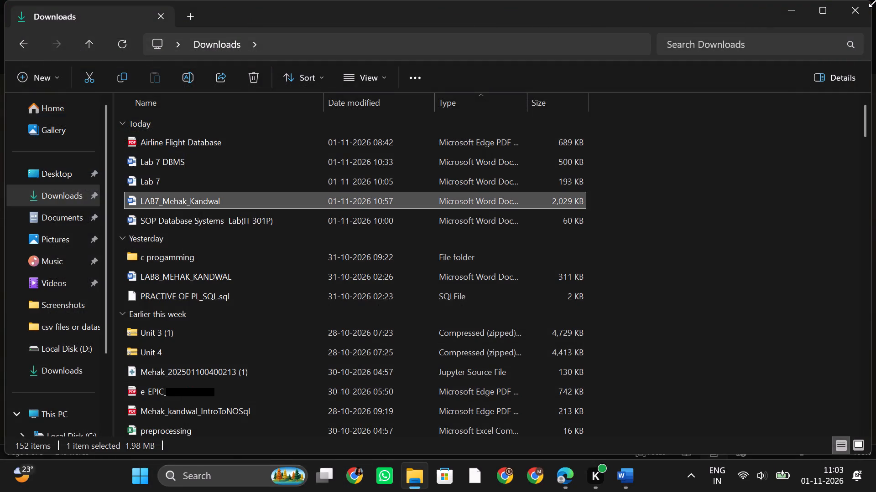
{"action": "left_click", "coordinate": [865, 10]}
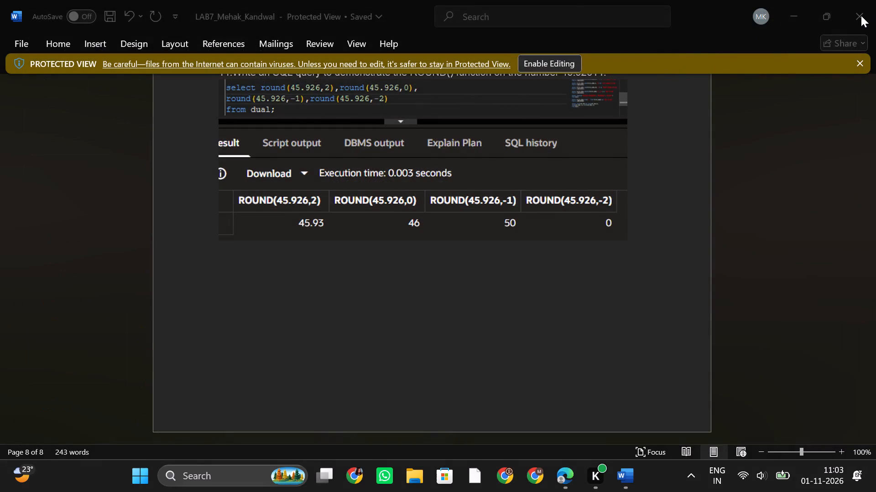
{"action": "left_click", "coordinate": [861, 15]}
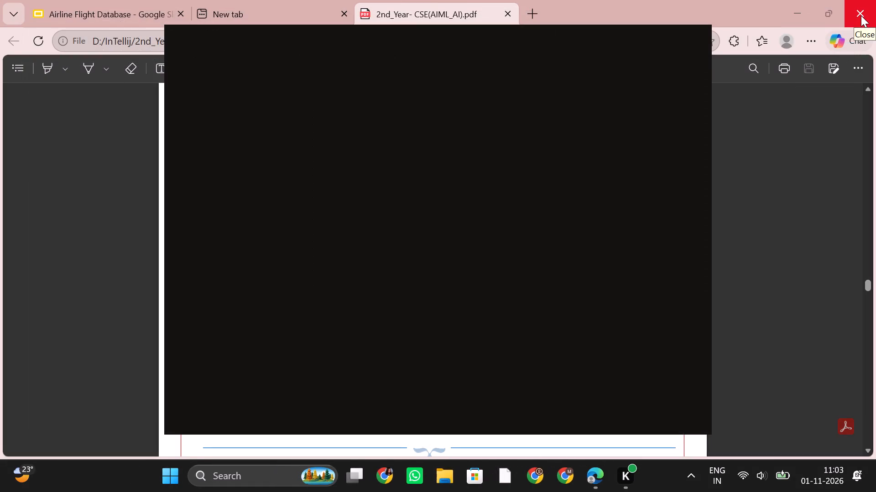
{"action": "left_click", "coordinate": [871, 10]}
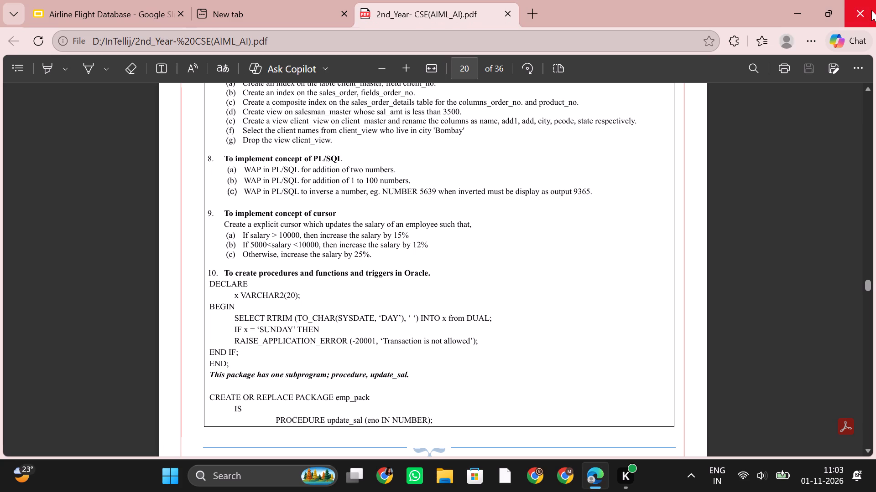
{"action": "left_click", "coordinate": [871, 10]}
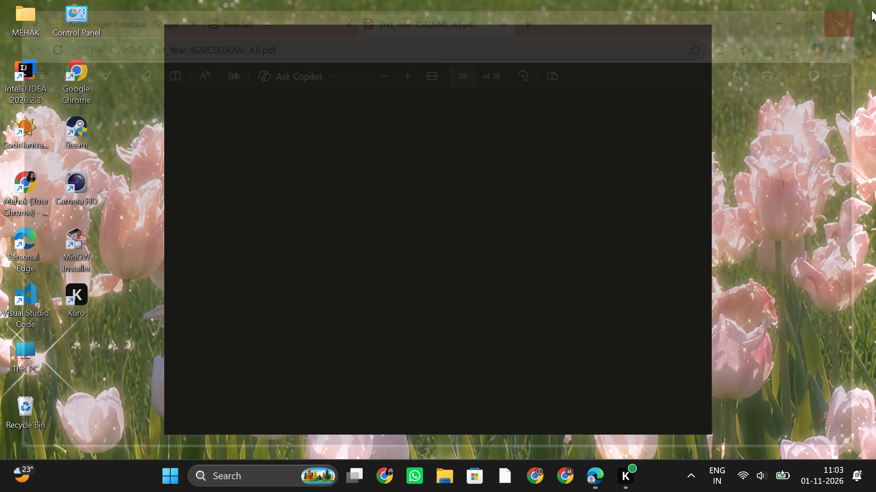